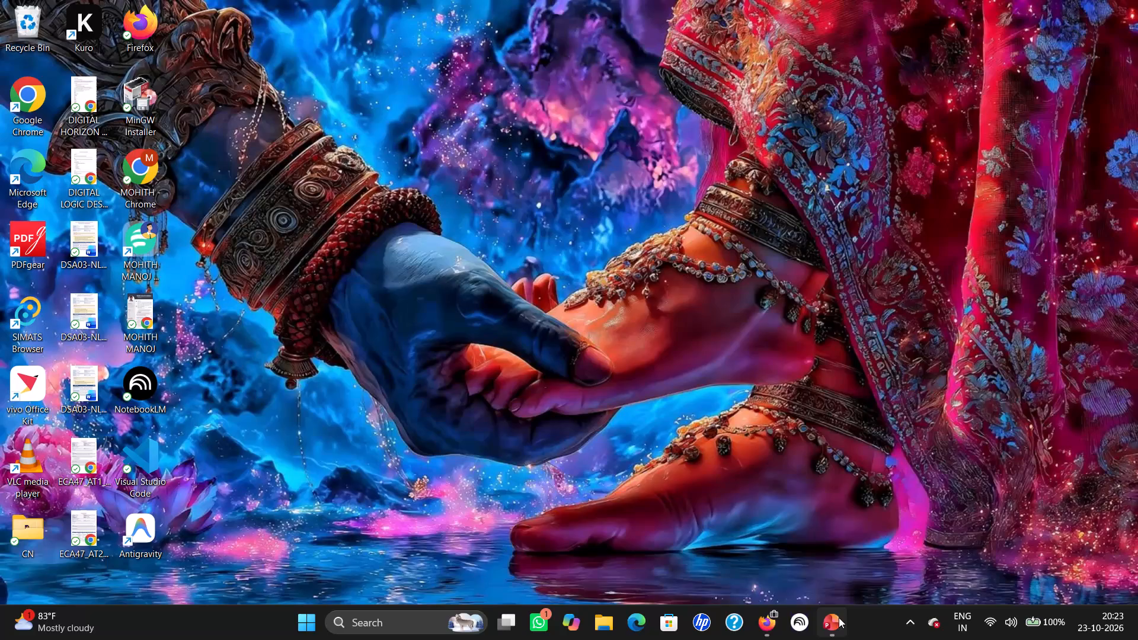
Switch to the Esports_Tournament_Management_Review1_Updated presentation in PowerPoint and enable editing.
{"action": "left_click", "coordinate": [835, 619]}
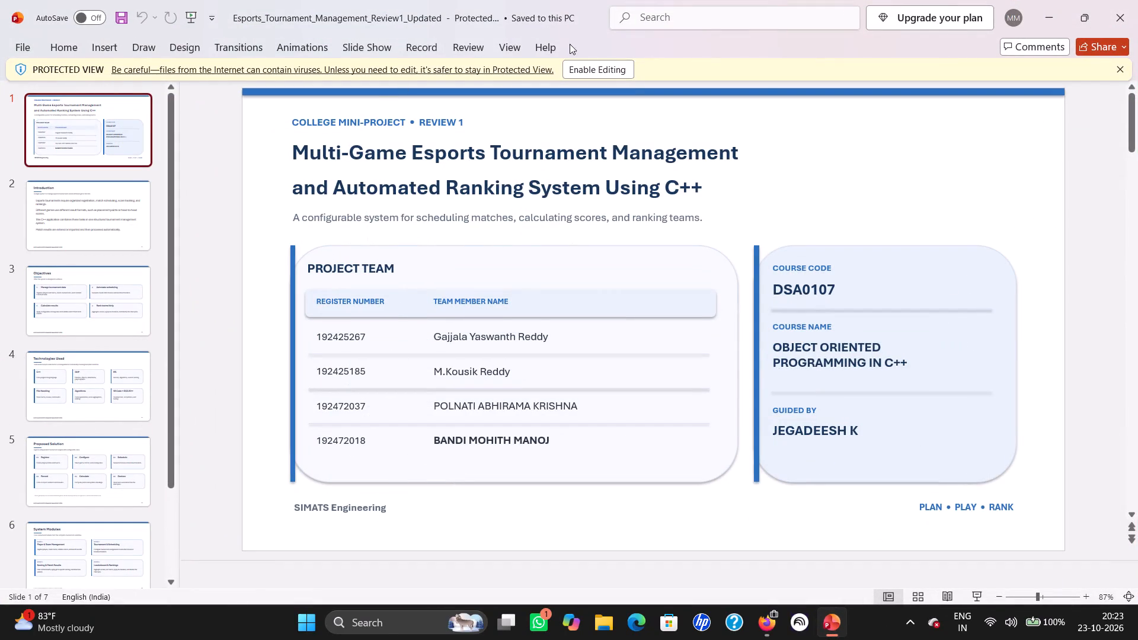
{"action": "left_click", "coordinate": [594, 66]}
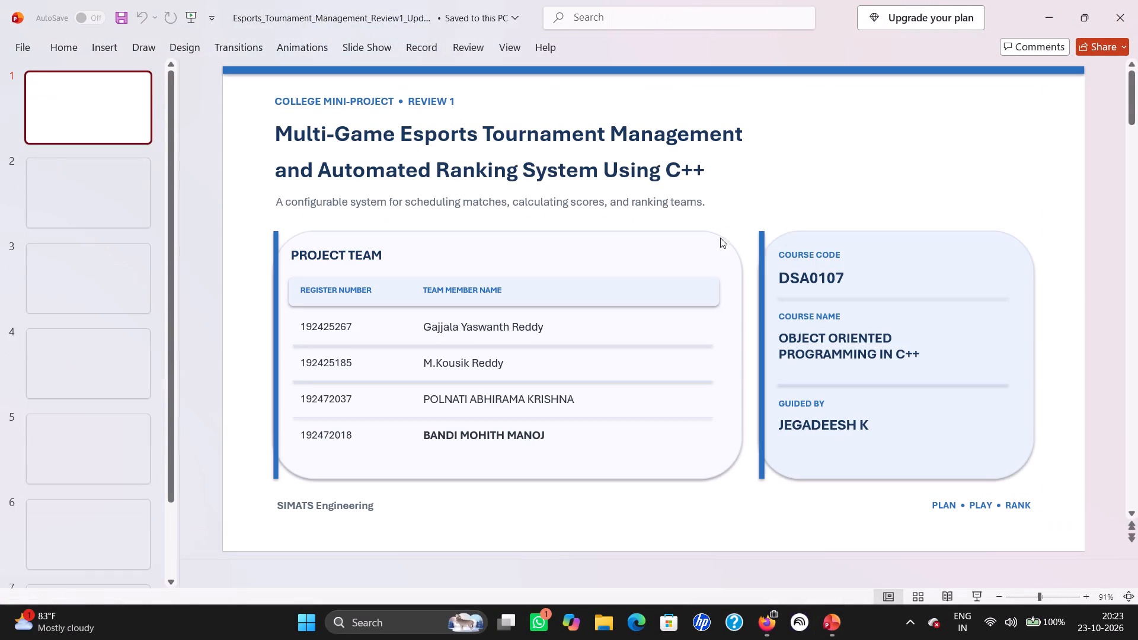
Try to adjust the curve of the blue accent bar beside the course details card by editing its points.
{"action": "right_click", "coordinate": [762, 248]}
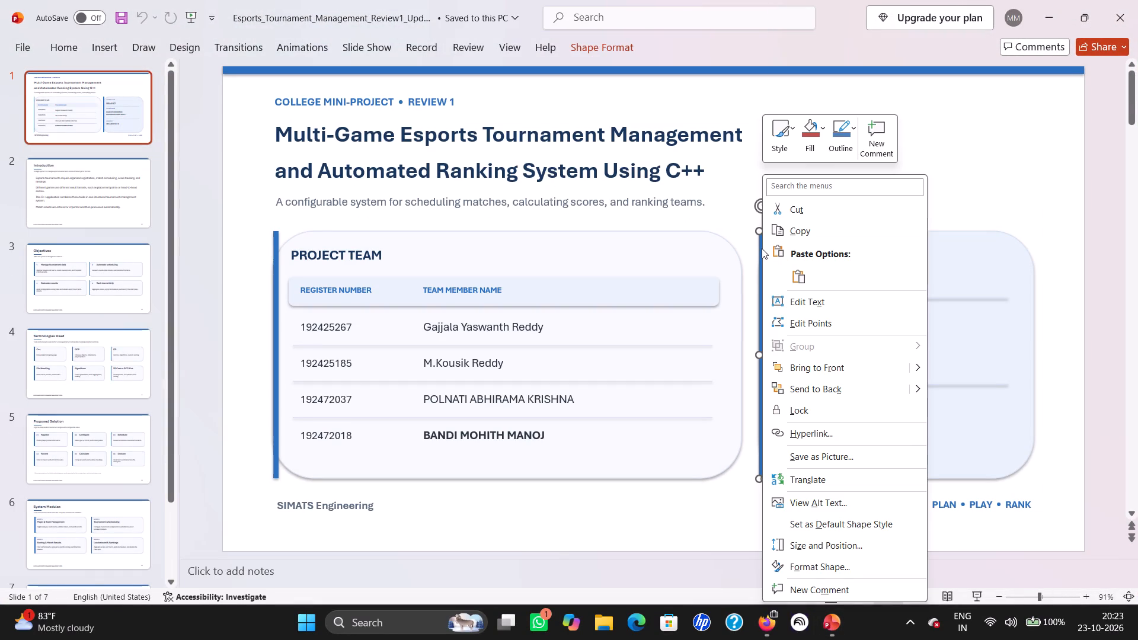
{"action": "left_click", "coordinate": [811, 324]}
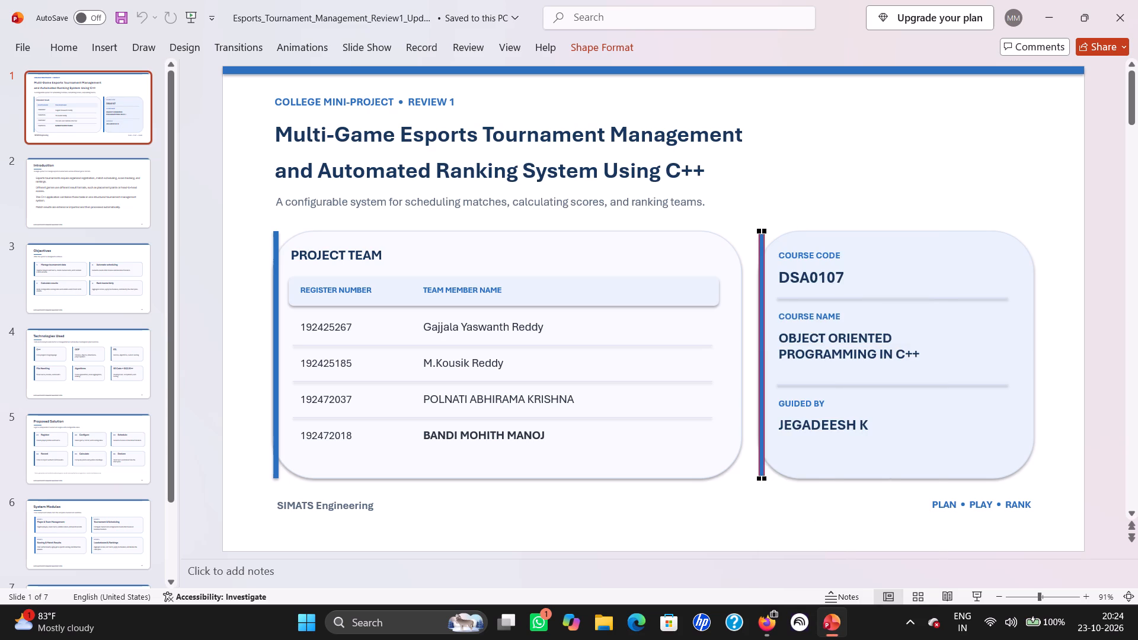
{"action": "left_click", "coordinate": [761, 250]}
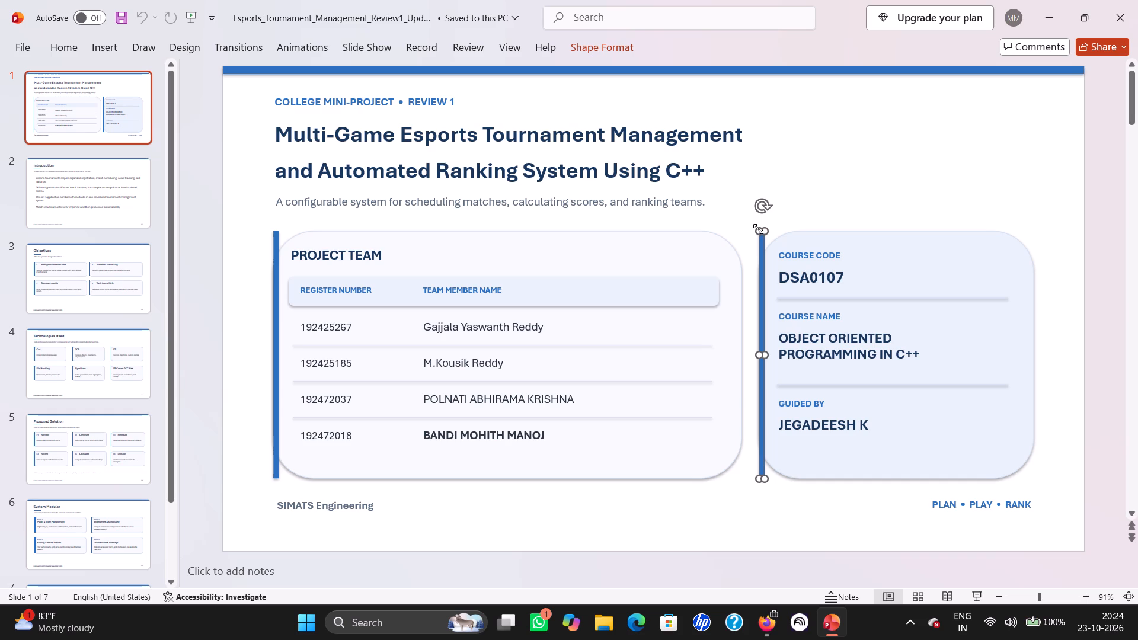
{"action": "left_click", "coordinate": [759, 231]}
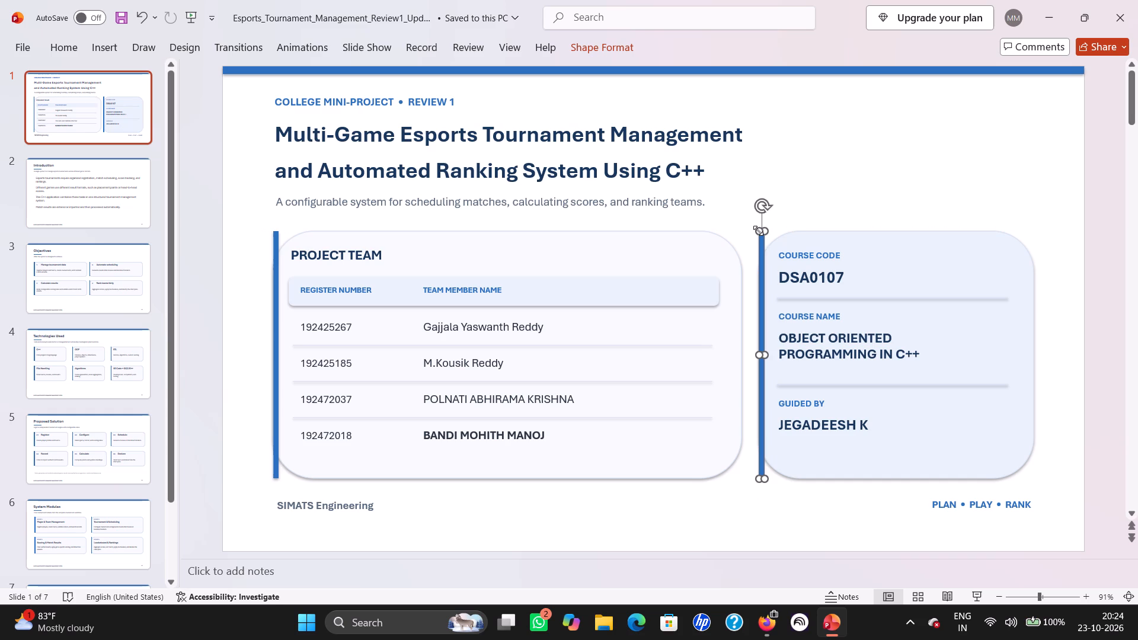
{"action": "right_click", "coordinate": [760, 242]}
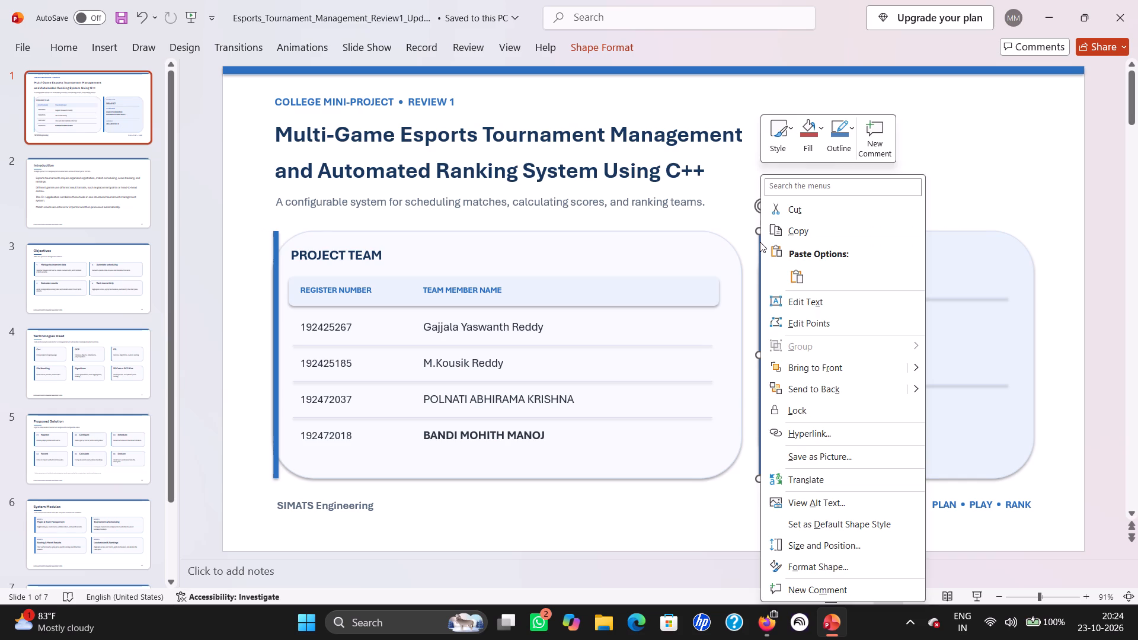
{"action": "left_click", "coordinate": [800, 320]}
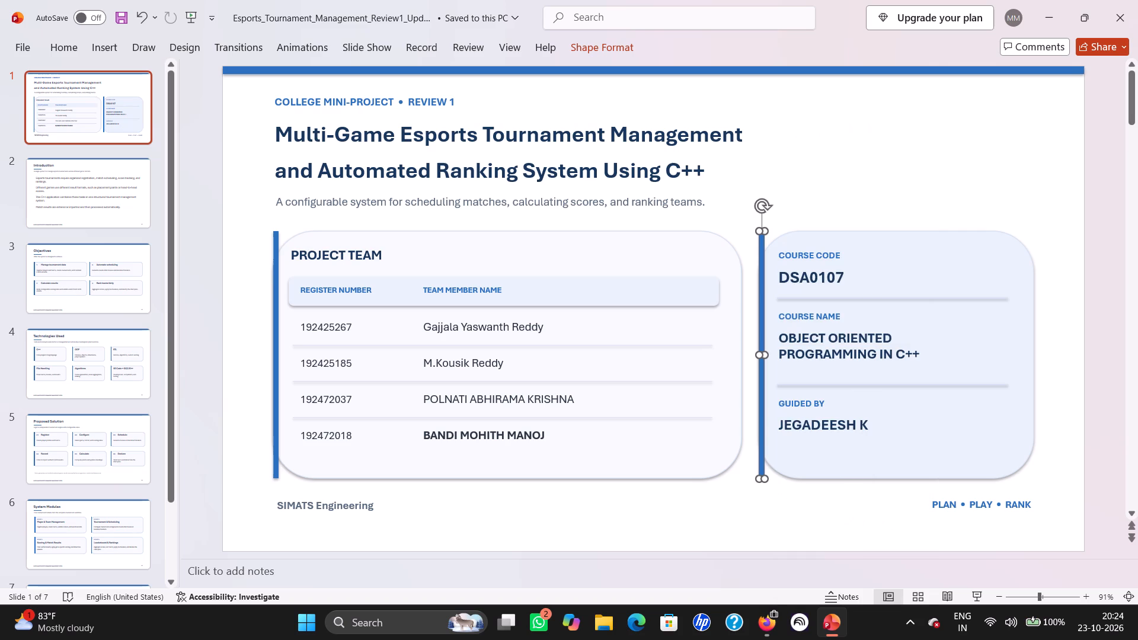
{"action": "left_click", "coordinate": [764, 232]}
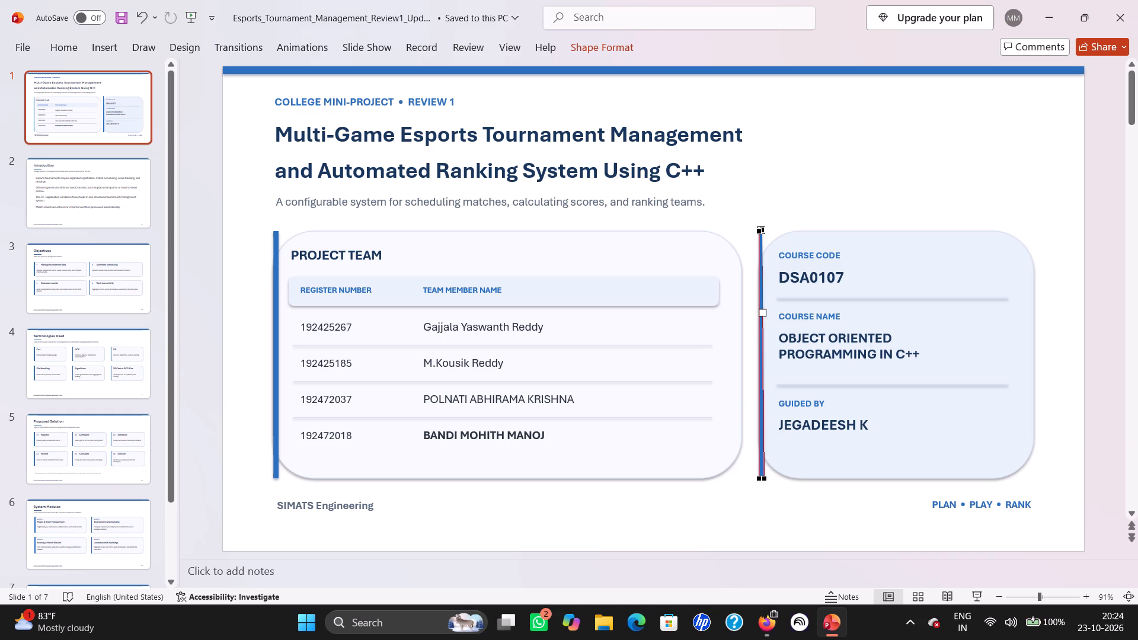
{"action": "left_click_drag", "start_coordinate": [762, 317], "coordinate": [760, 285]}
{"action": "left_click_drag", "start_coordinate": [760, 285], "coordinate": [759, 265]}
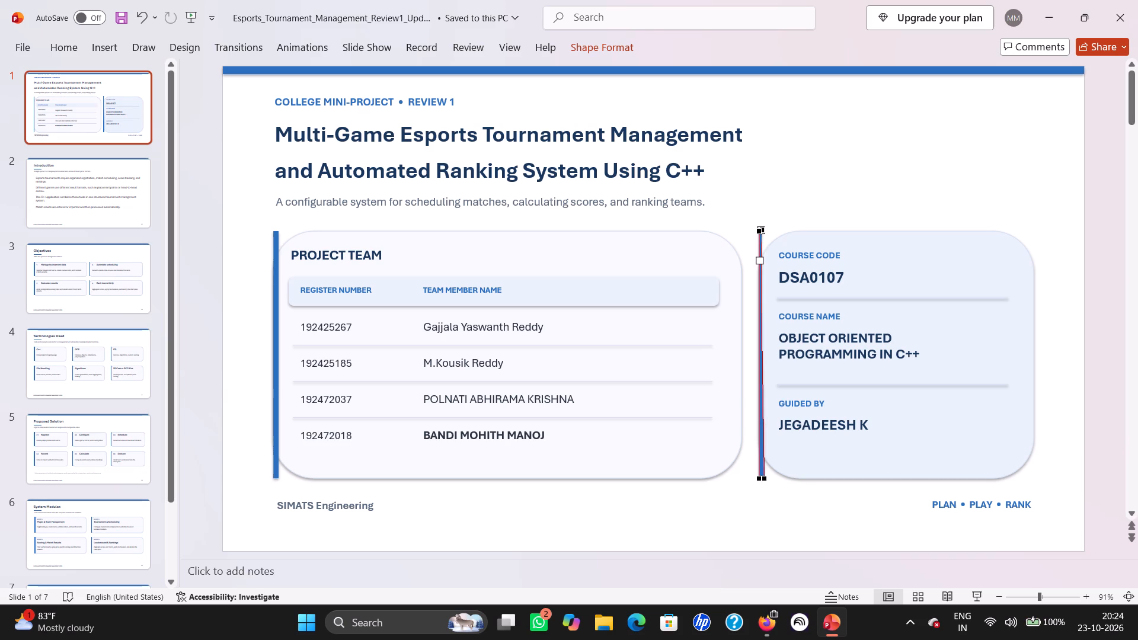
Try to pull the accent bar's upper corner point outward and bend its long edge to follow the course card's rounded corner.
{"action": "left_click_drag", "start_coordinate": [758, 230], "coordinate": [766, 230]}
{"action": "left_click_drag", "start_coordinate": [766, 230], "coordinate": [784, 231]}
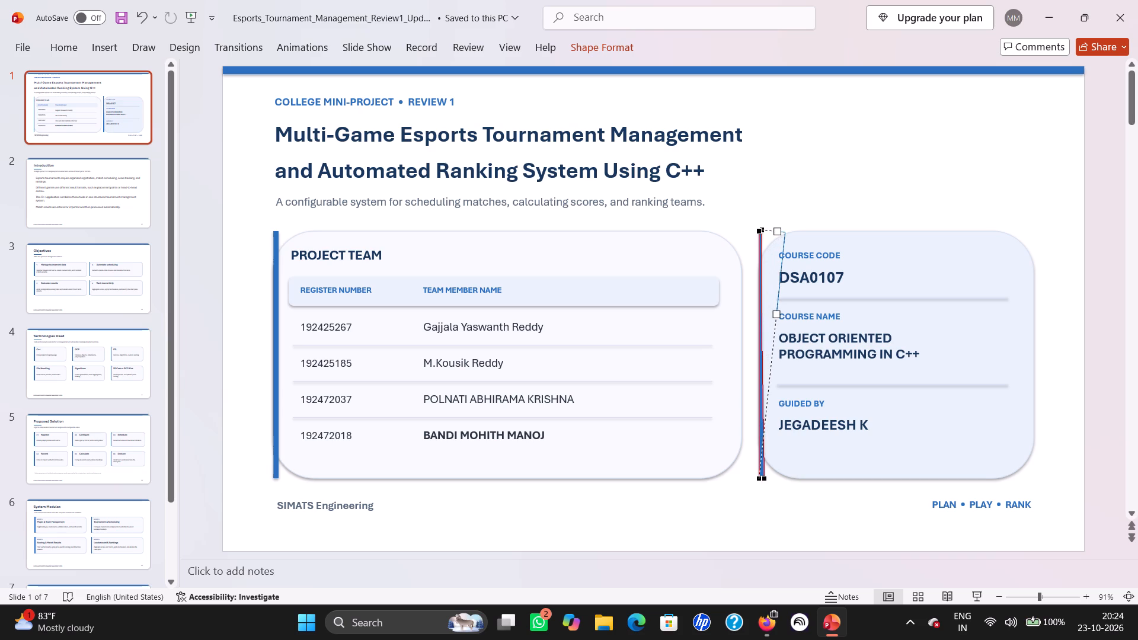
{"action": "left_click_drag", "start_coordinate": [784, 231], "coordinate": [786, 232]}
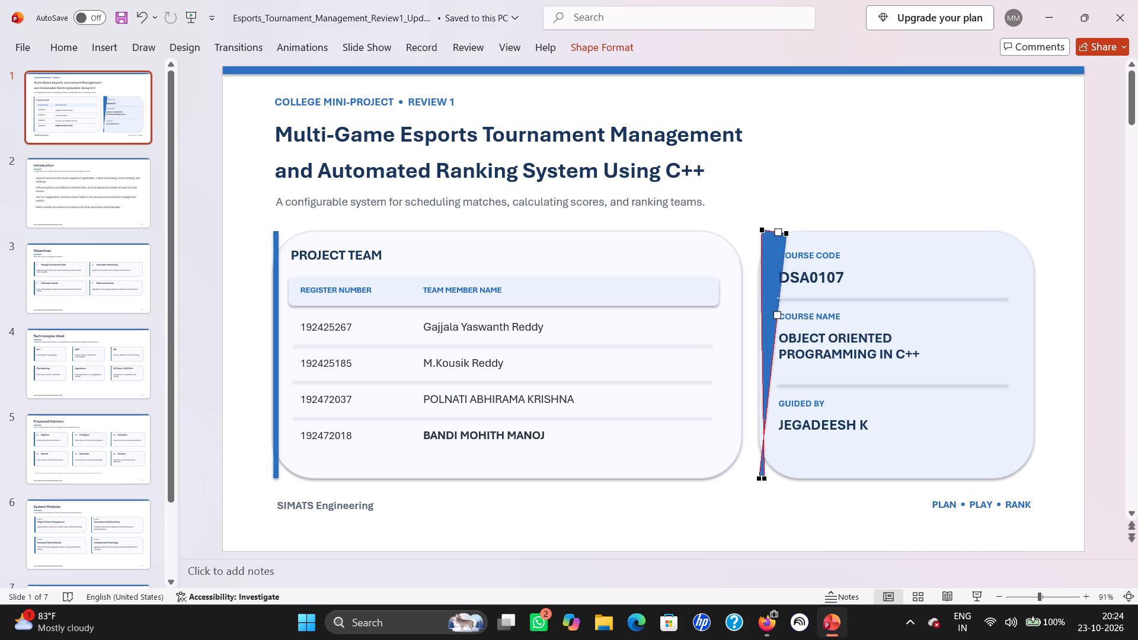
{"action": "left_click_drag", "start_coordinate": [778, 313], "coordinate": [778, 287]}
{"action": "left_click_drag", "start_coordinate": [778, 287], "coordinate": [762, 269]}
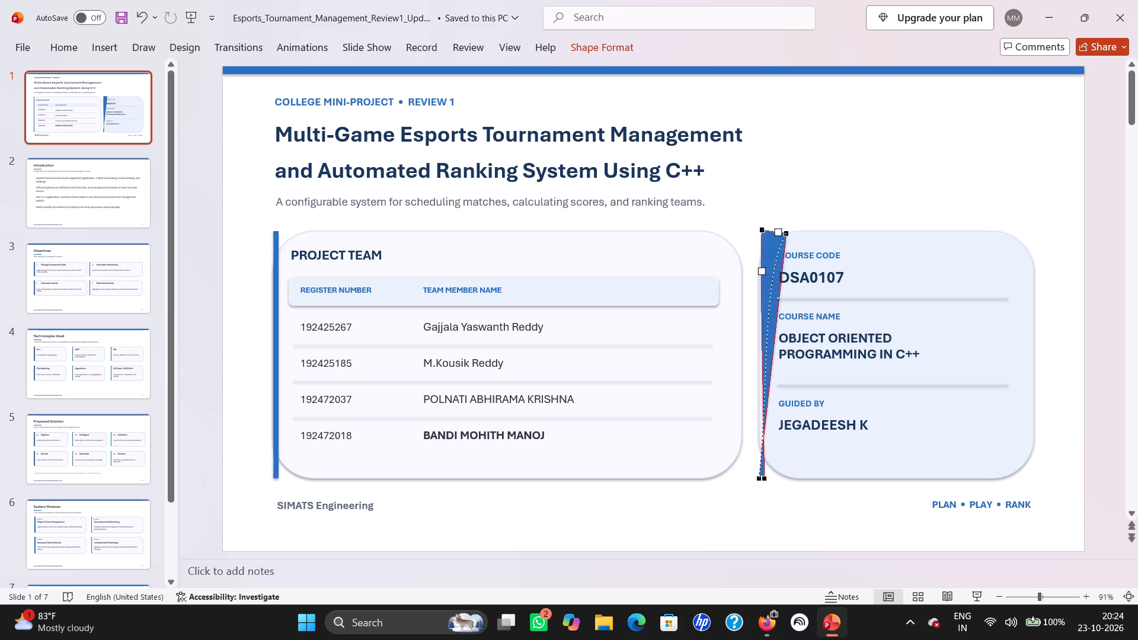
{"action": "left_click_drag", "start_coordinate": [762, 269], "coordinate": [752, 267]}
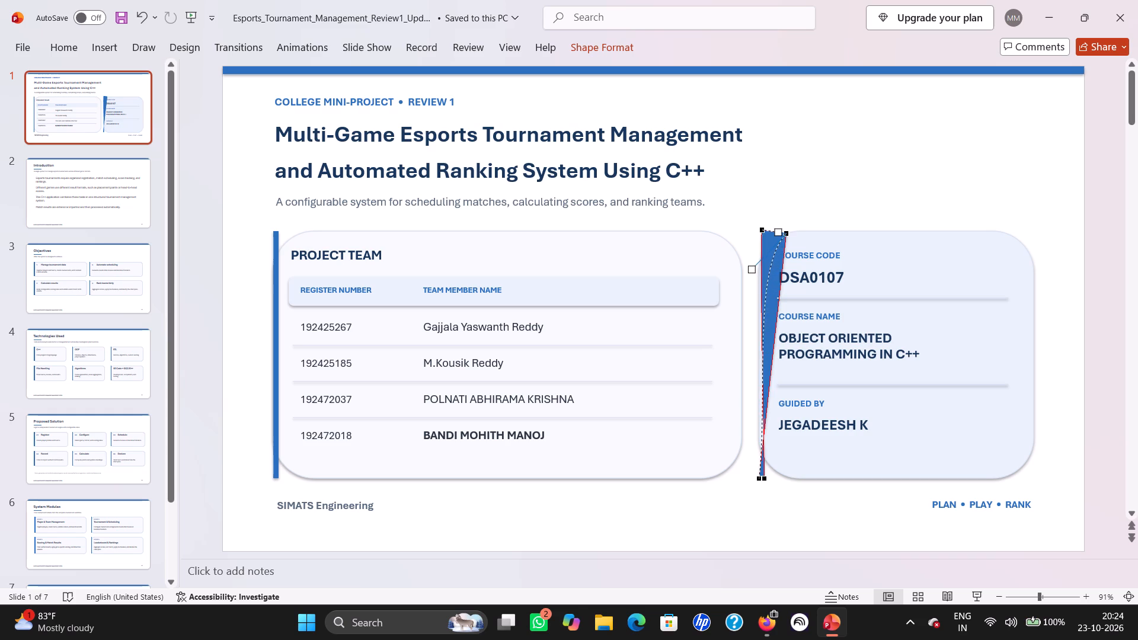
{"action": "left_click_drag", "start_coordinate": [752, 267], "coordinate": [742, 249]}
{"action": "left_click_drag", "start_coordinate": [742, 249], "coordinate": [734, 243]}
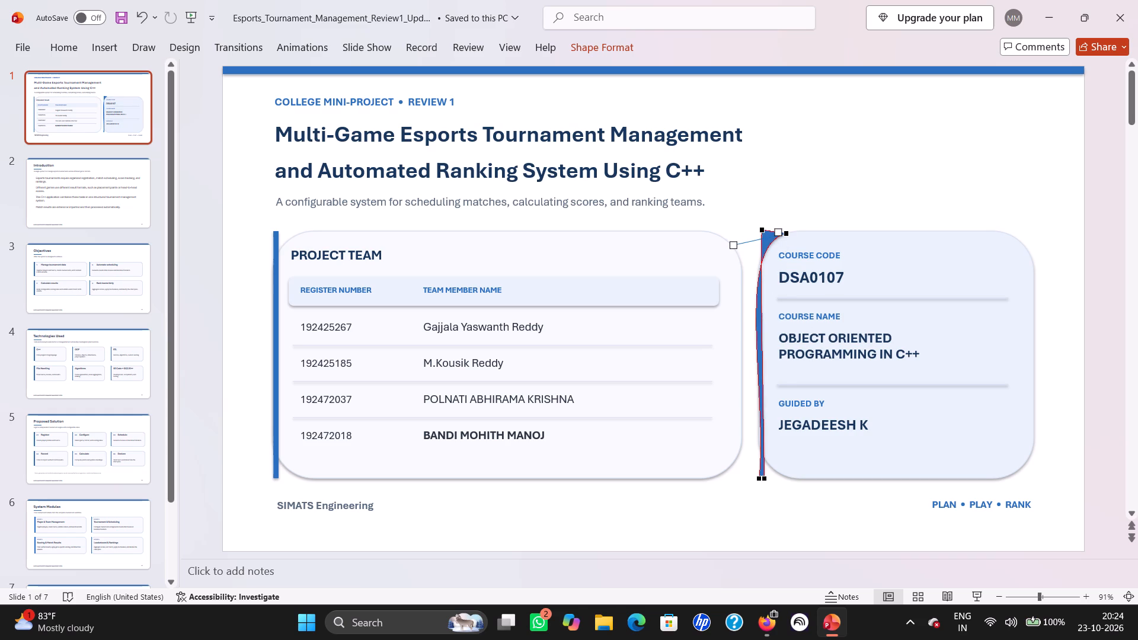
Delete the blue accent bar beside the course details card on slide 1.
{"action": "left_click", "coordinate": [767, 243]}
{"action": "key", "text": "Delete"}
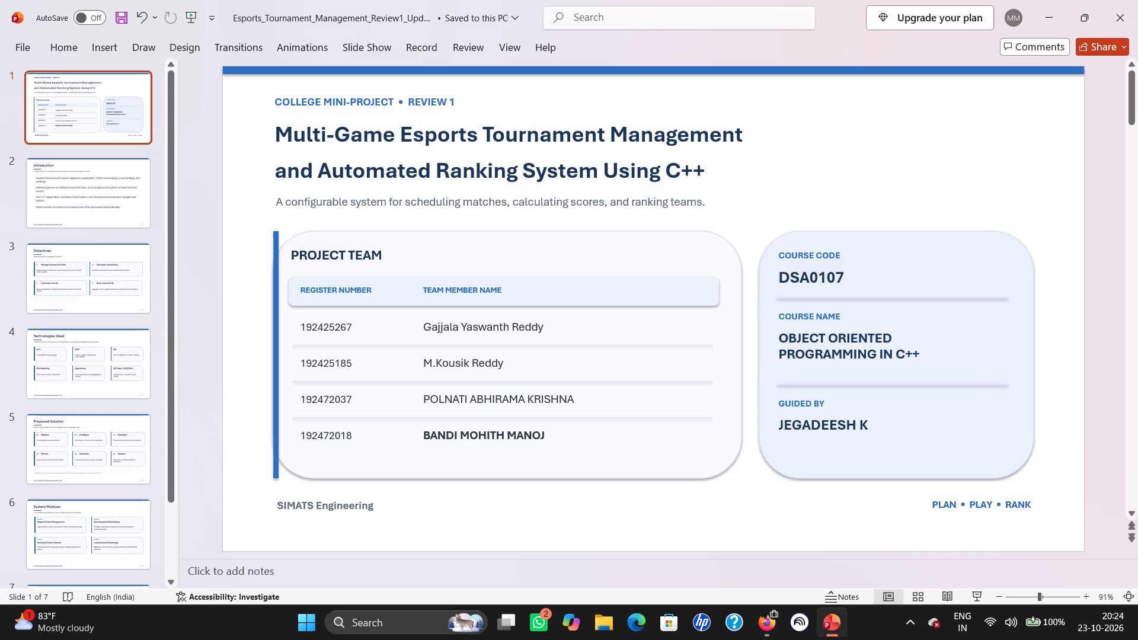
Delete the blue accent bar along the edge of the Project Team card on slide 1.
{"action": "left_click", "coordinate": [275, 239]}
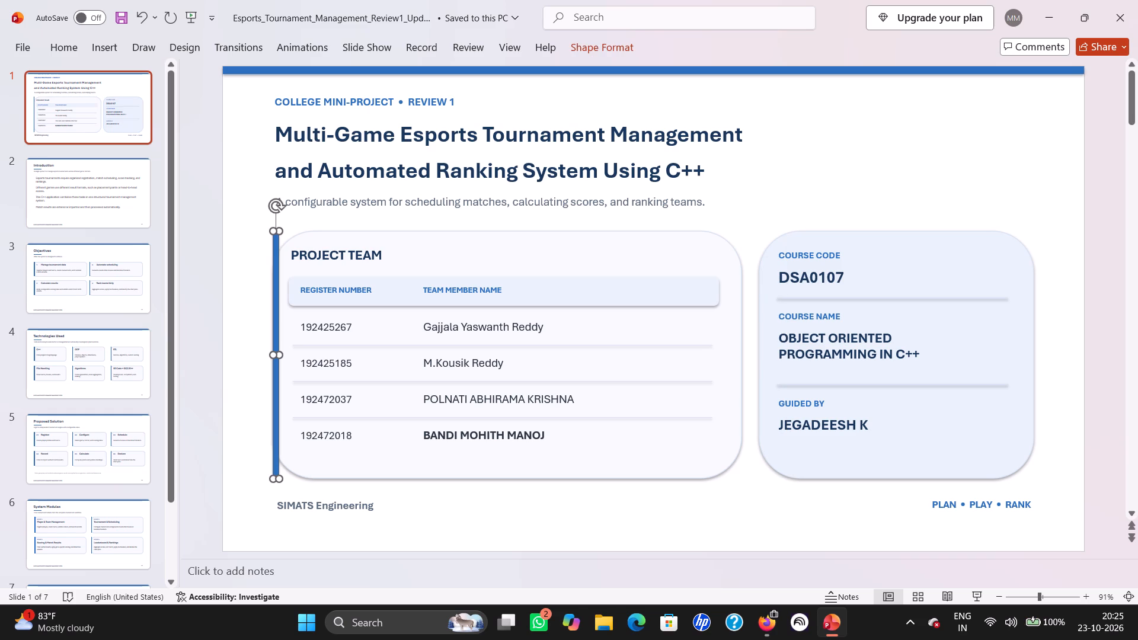
{"action": "key", "text": "Delete"}
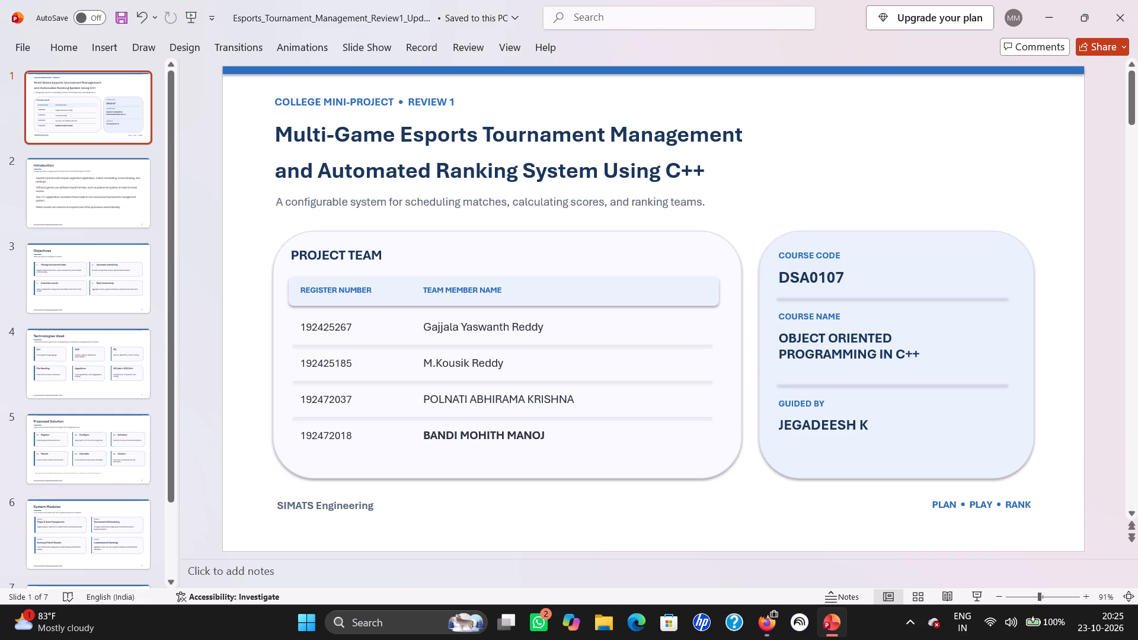
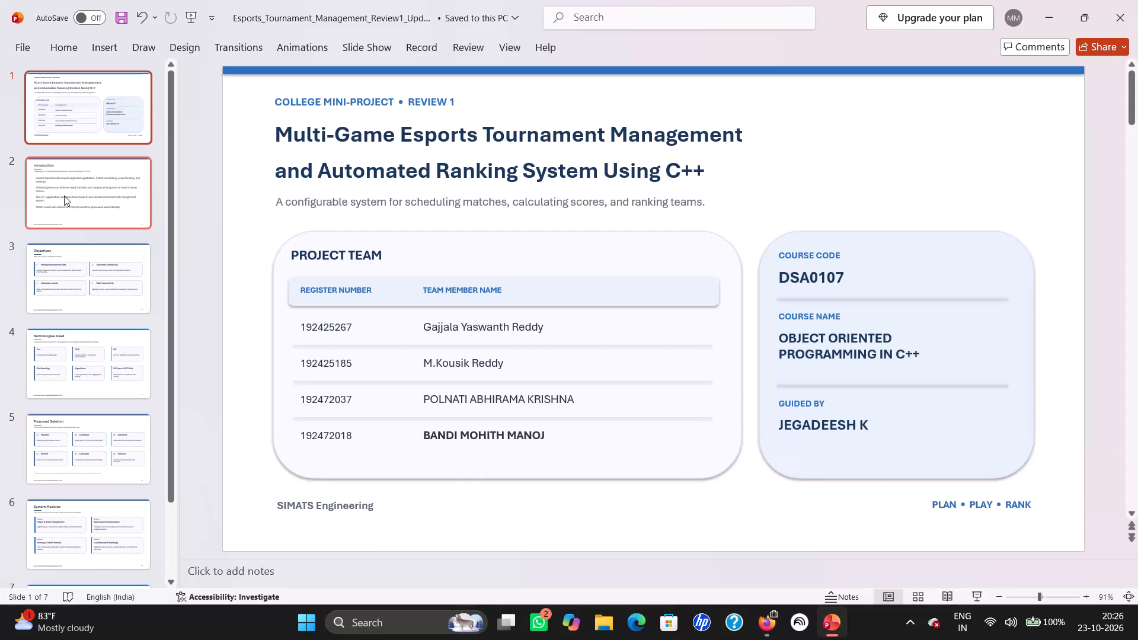
Delete the blue accent bars beside all four cards on the Objectives slide (slide 3).
{"action": "left_click", "coordinate": [64, 196]}
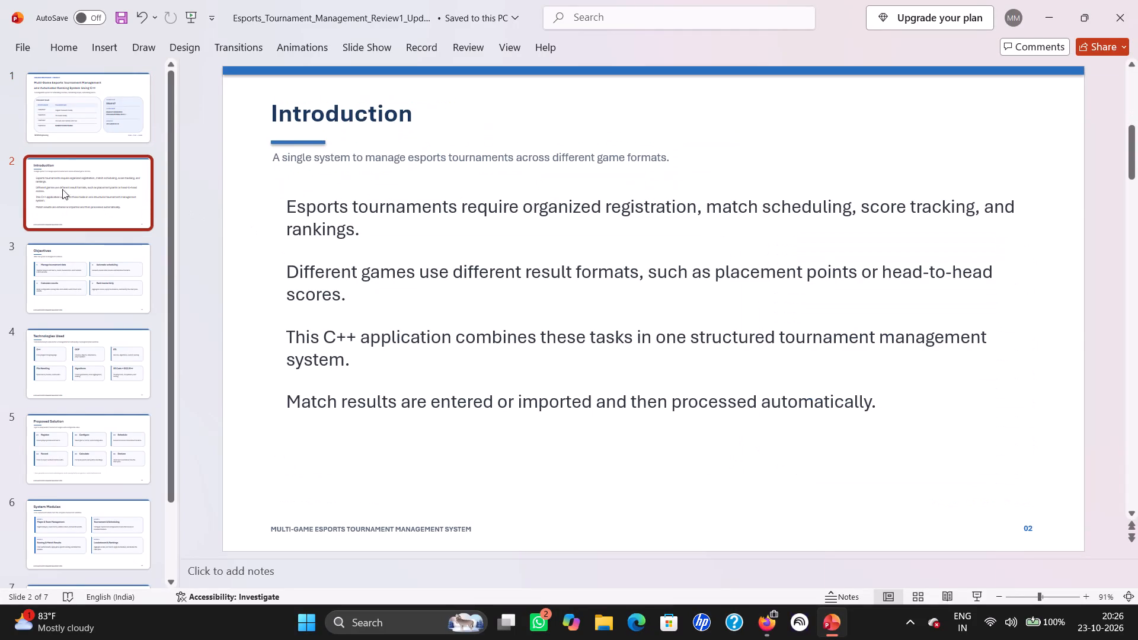
{"action": "left_click", "coordinate": [119, 274]}
{"action": "left_click", "coordinate": [279, 220]}
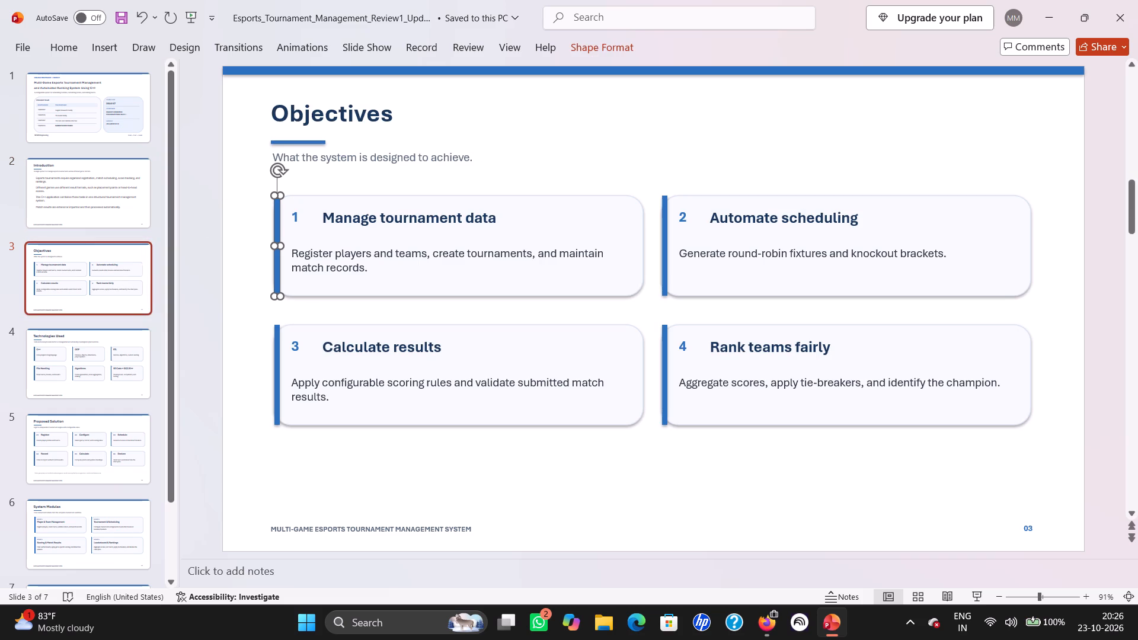
{"action": "key", "text": "Delete"}
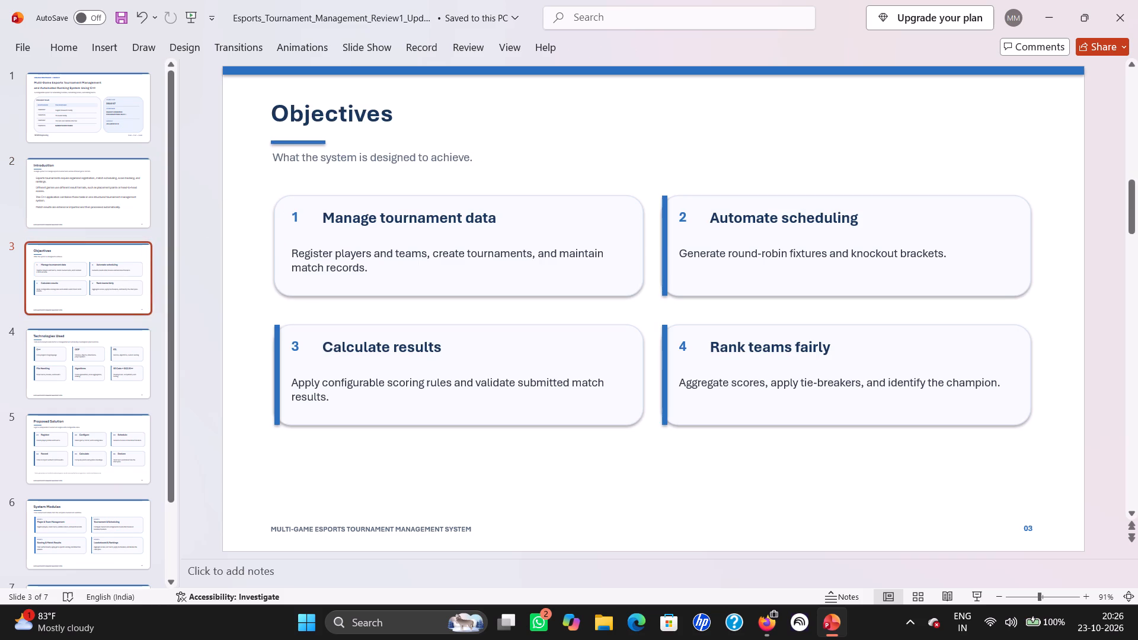
{"action": "left_click", "coordinate": [664, 226]}
{"action": "key", "text": "Delete"}
{"action": "left_click", "coordinate": [665, 344]}
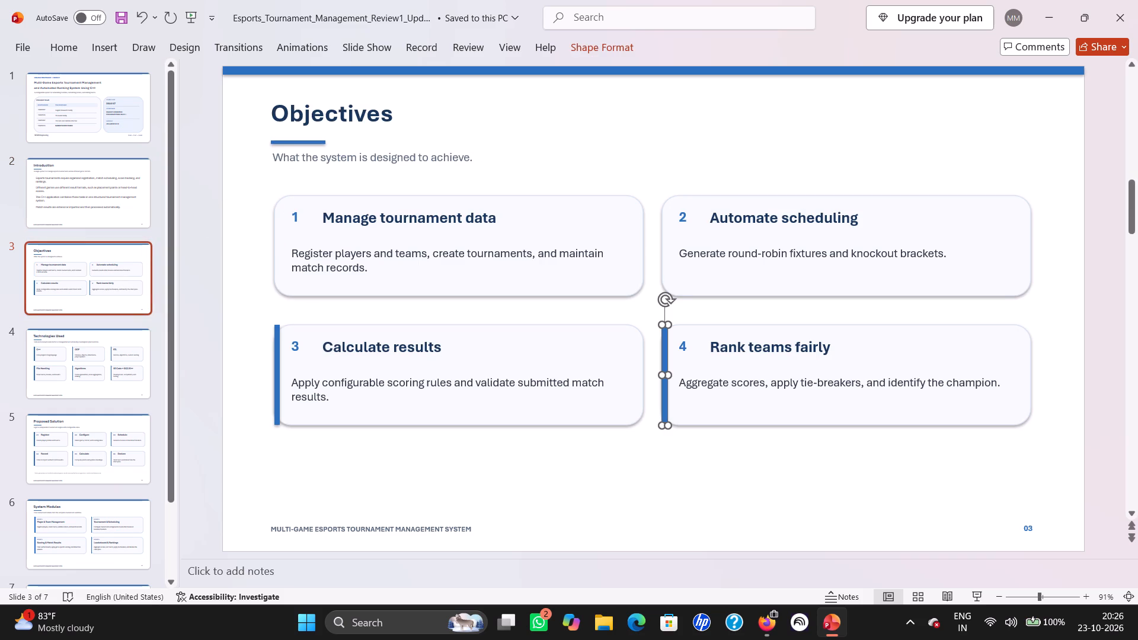
{"action": "key", "text": "Delete"}
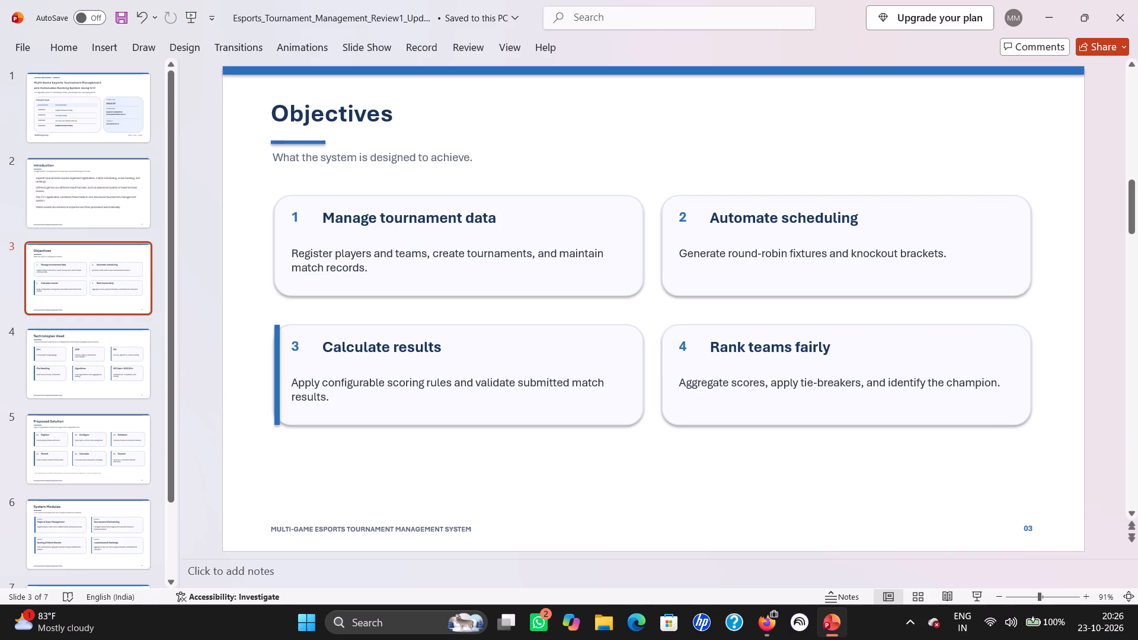
{"action": "left_click", "coordinate": [279, 360]}
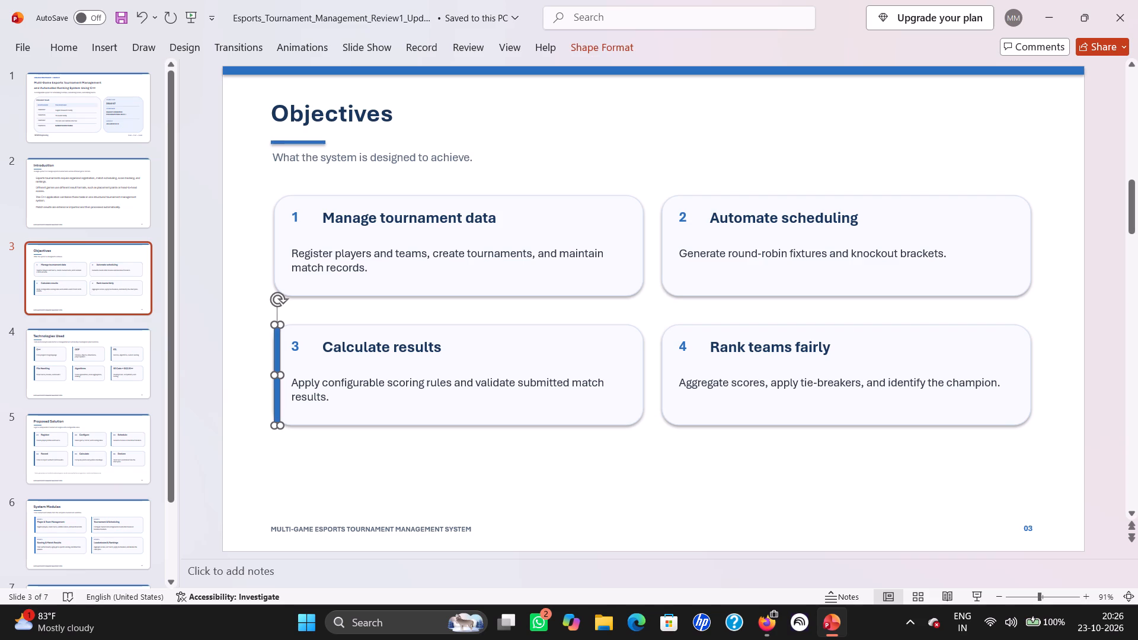
{"action": "key", "text": "Delete"}
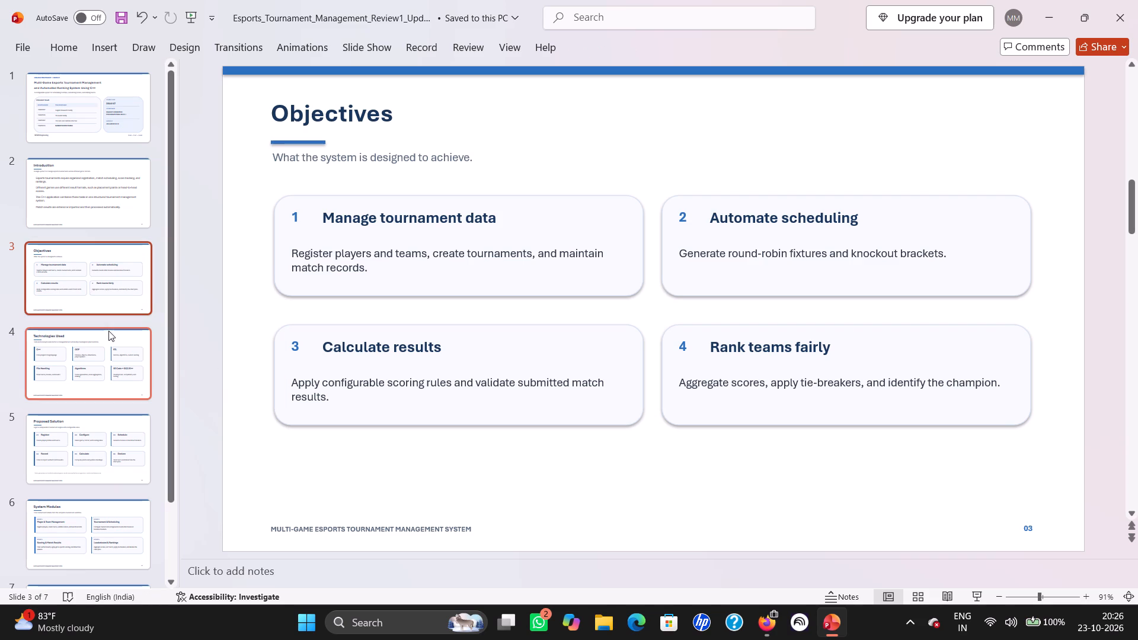
Delete the blue accent bars beside the C++, OOP and STL cards on the Technologies Used slide (slide 4).
{"action": "left_click", "coordinate": [92, 359]}
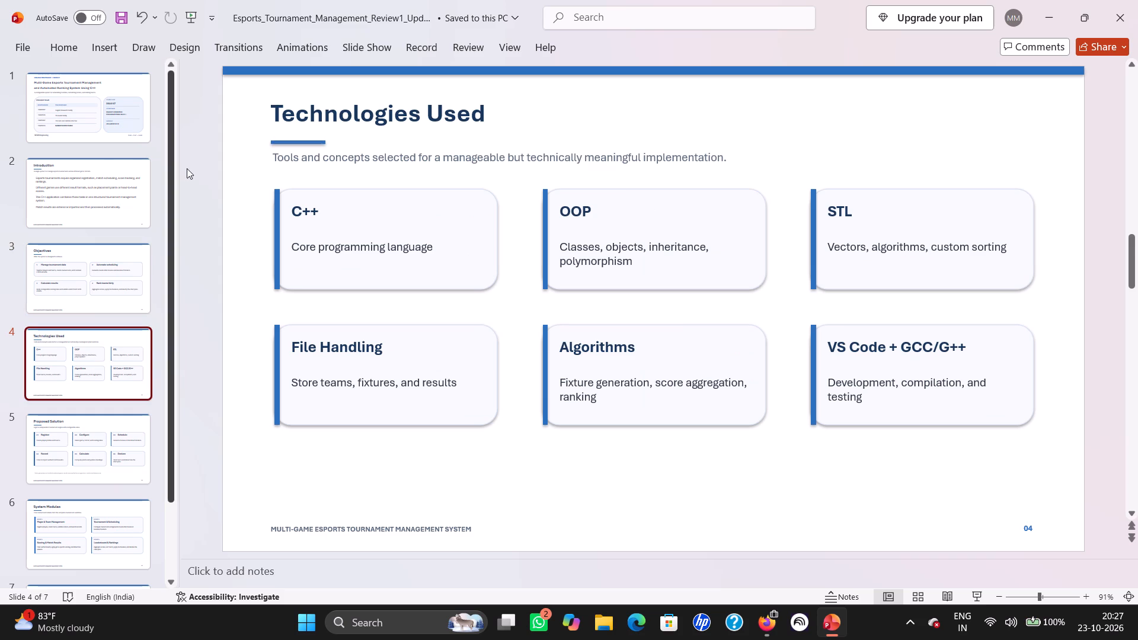
{"action": "left_click", "coordinate": [277, 217]}
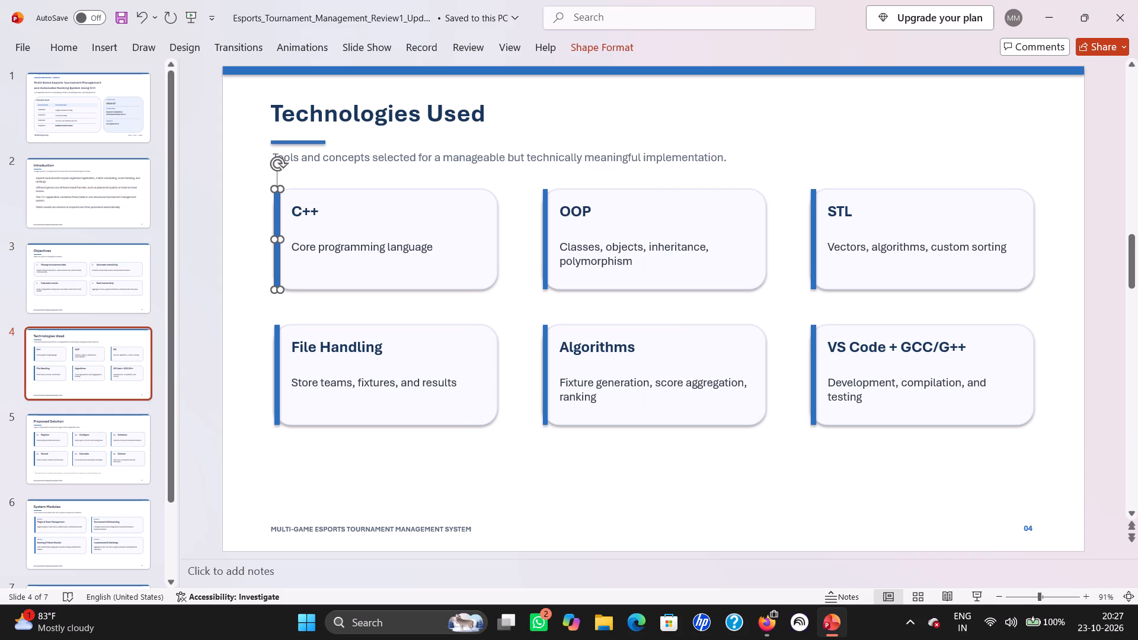
{"action": "key", "text": "Delete"}
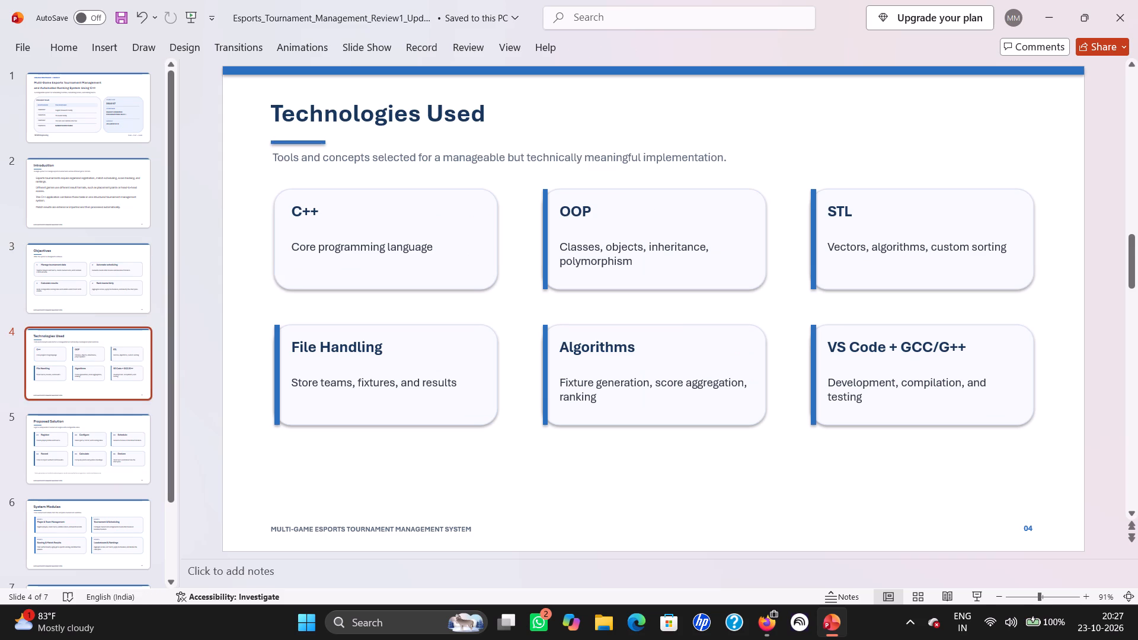
{"action": "left_click", "coordinate": [545, 204]}
{"action": "key", "text": "Delete"}
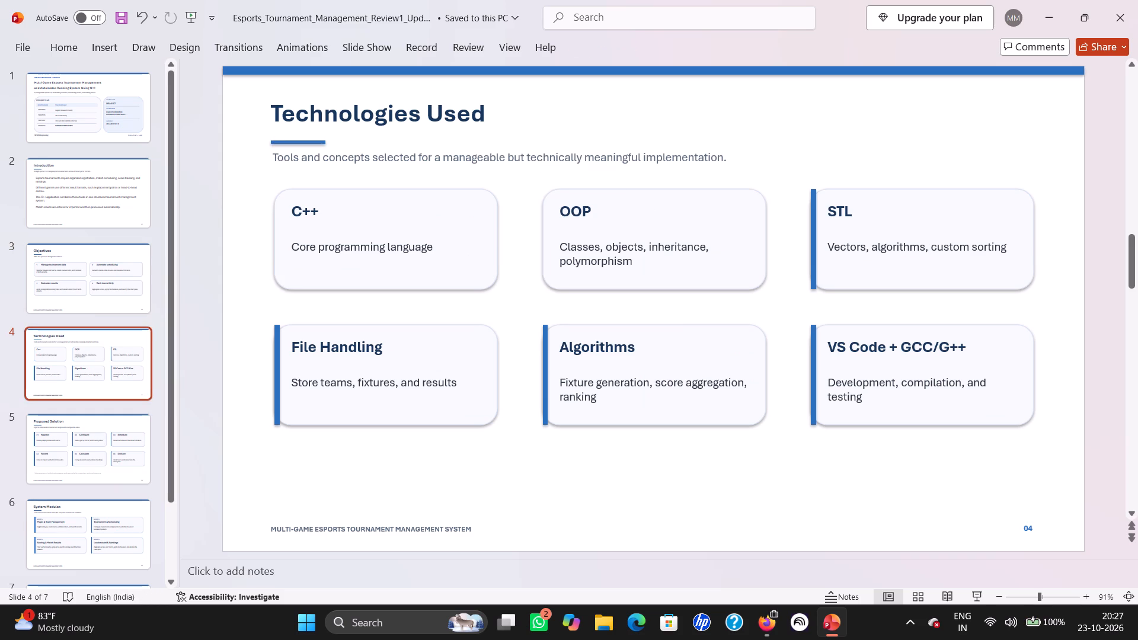
{"action": "left_click", "coordinate": [812, 203]}
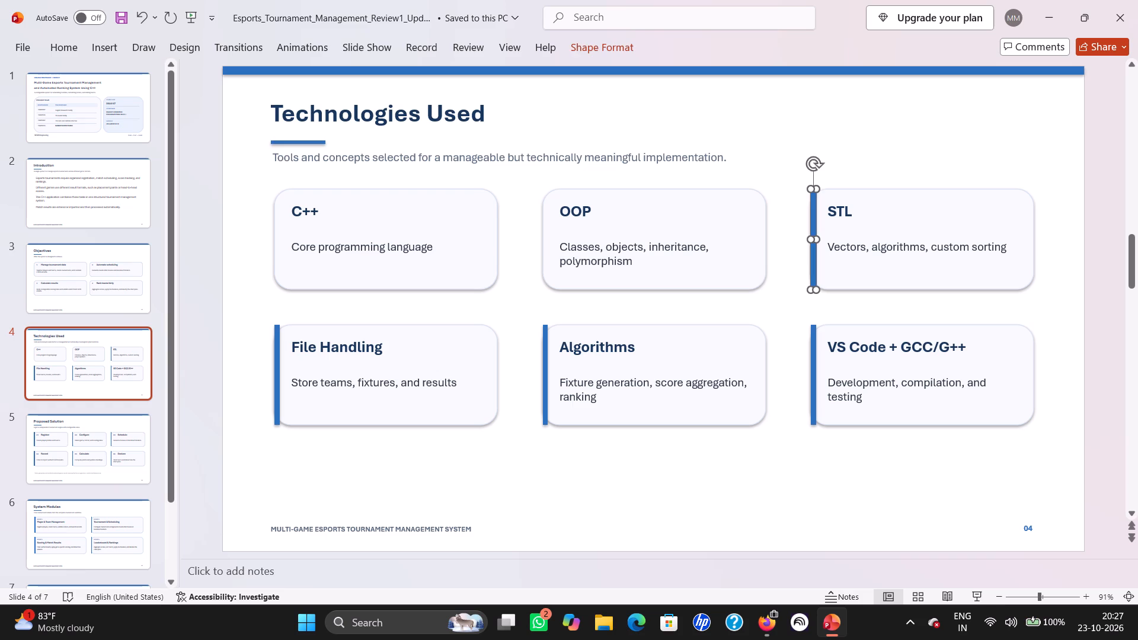
{"action": "key", "text": "Delete"}
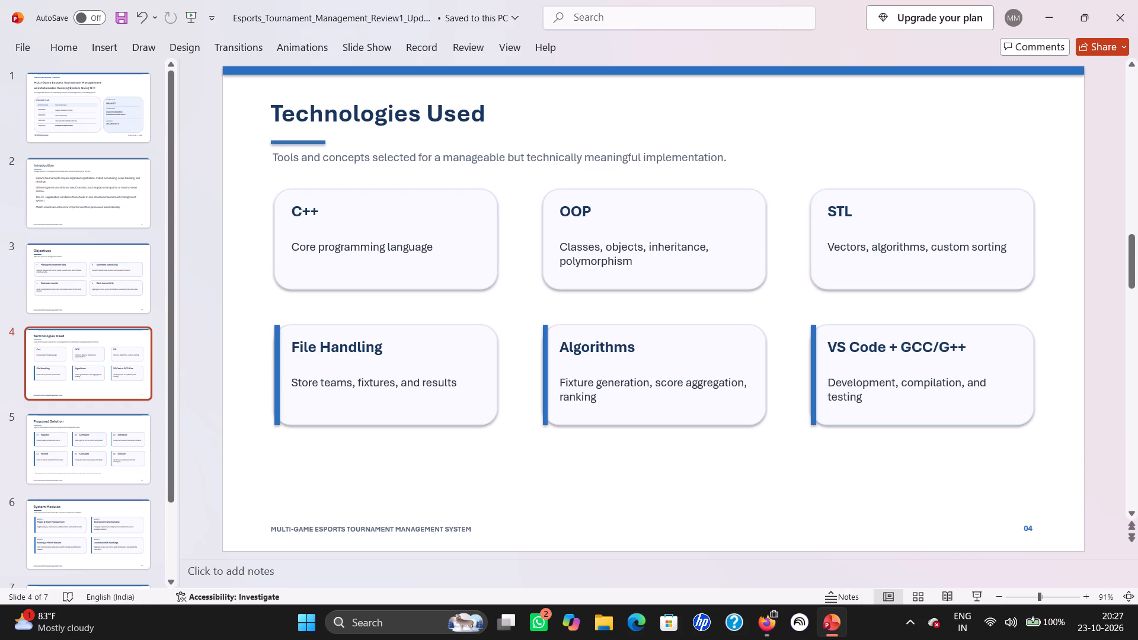
Delete the blue accent bars beside the File Handling, Algorithms and VS Code + GCC/G++ cards on slide 4.
{"action": "left_click", "coordinate": [279, 340]}
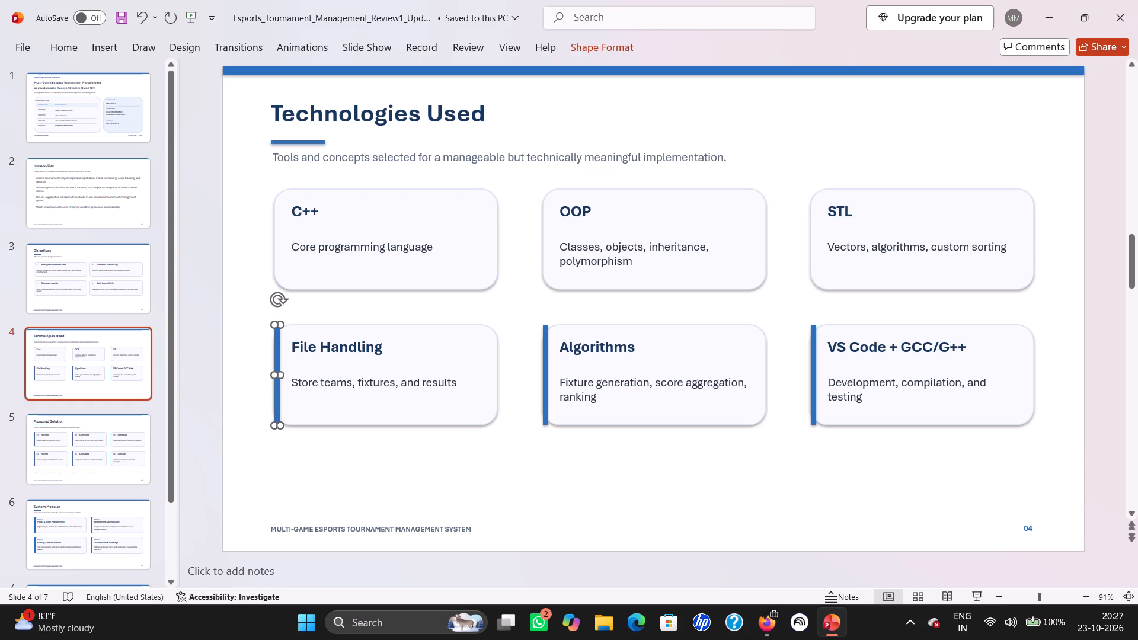
{"action": "key", "text": "Delete"}
{"action": "left_click", "coordinate": [542, 356]}
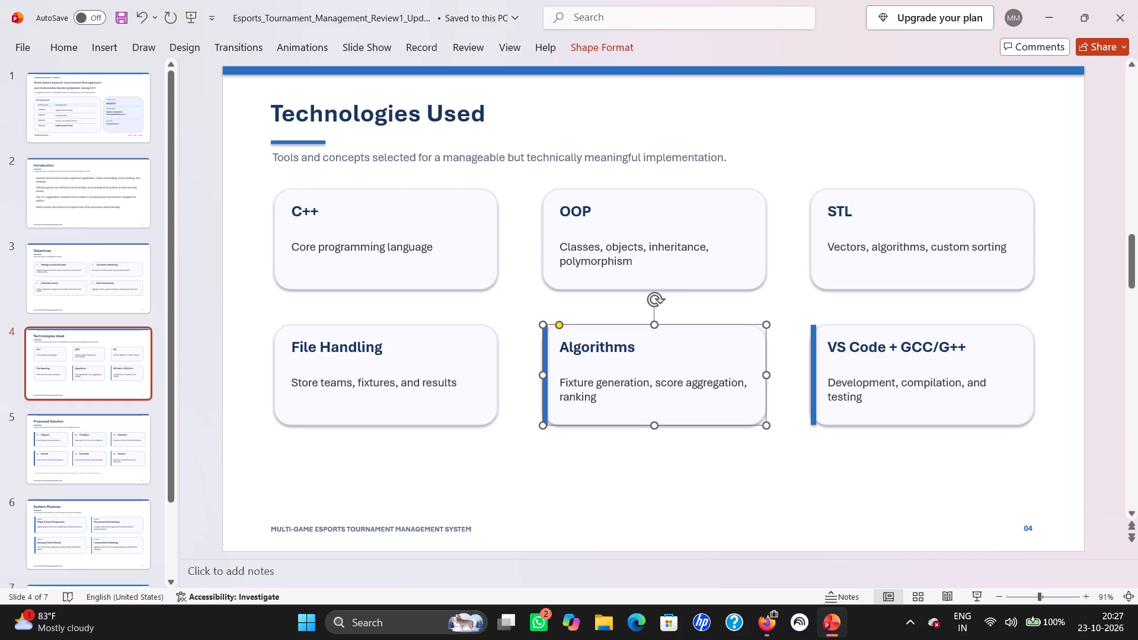
{"action": "left_click", "coordinate": [523, 332]}
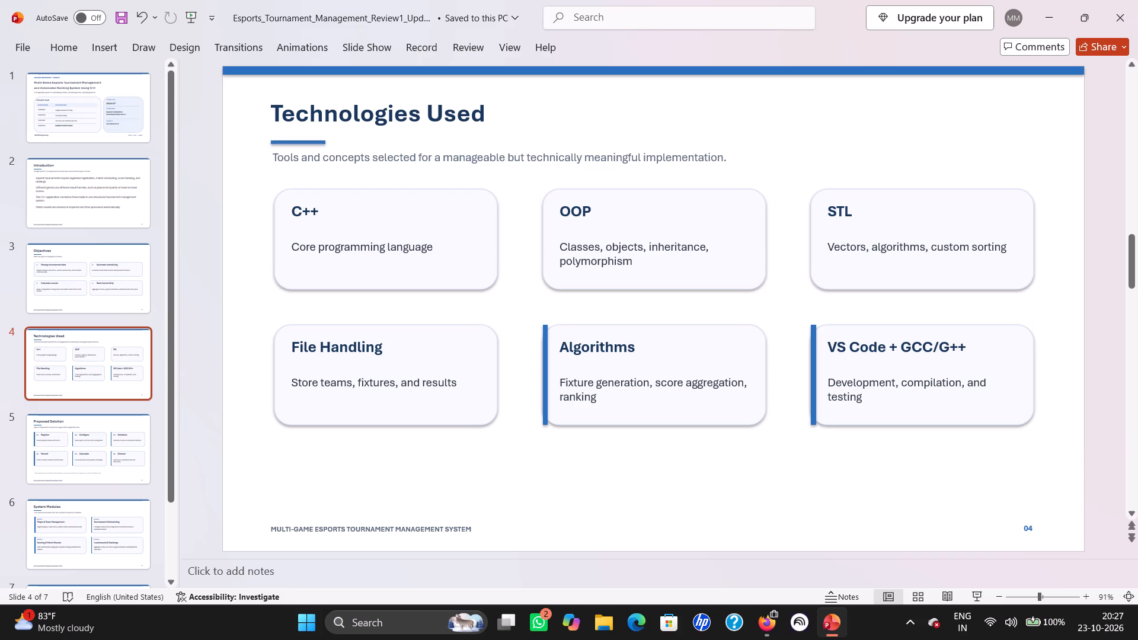
{"action": "left_click", "coordinate": [544, 331]}
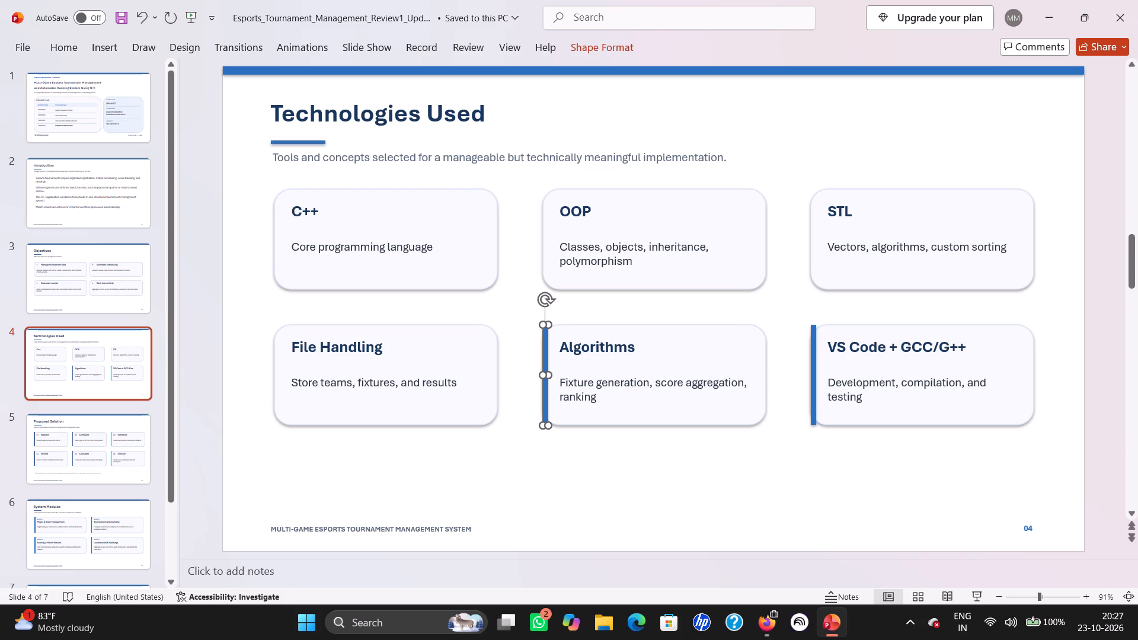
{"action": "key", "text": "Delete"}
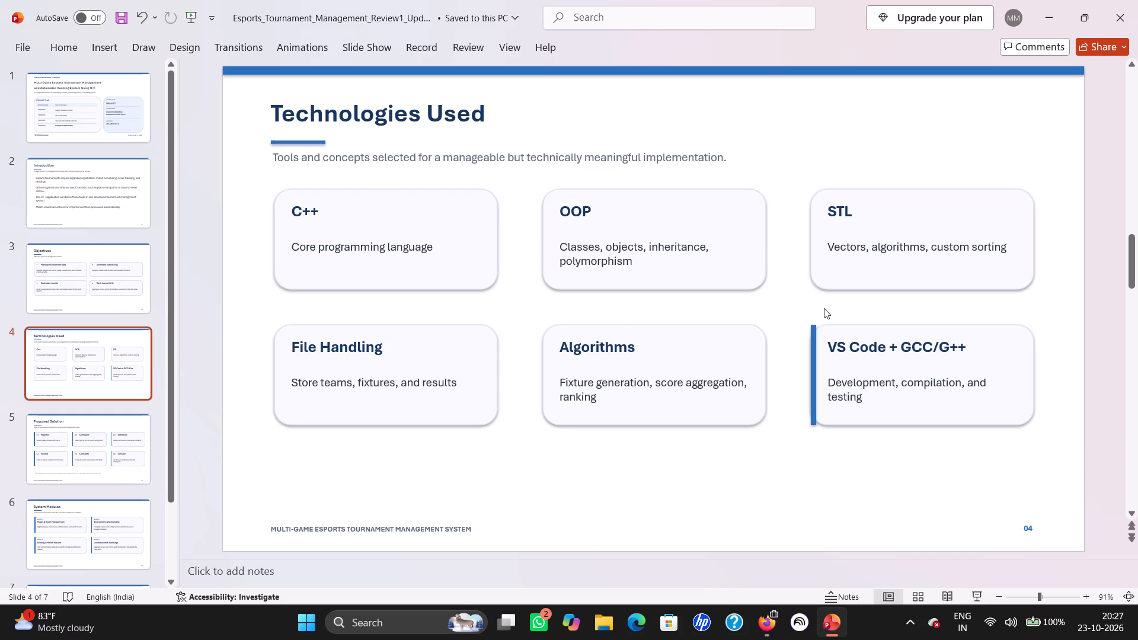
{"action": "left_click", "coordinate": [810, 332]}
{"action": "key", "text": "Delete"}
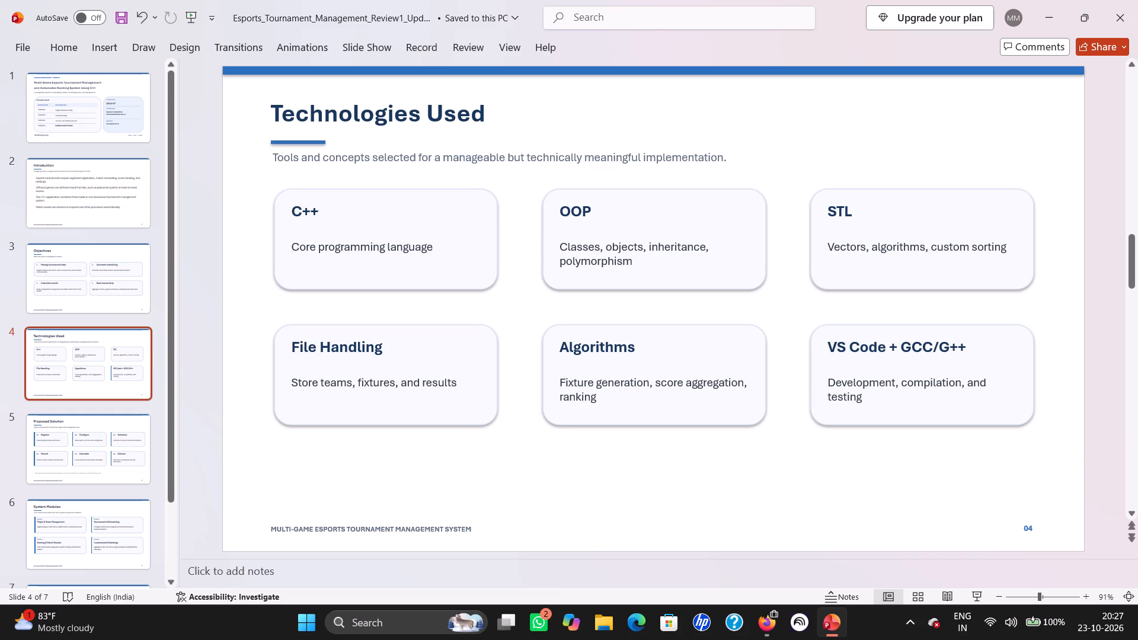
Delete the blue accent bars beside the Register, Configure and Schedule cards on the Proposed Solution slide (slide 5).
{"action": "left_click", "coordinate": [107, 459]}
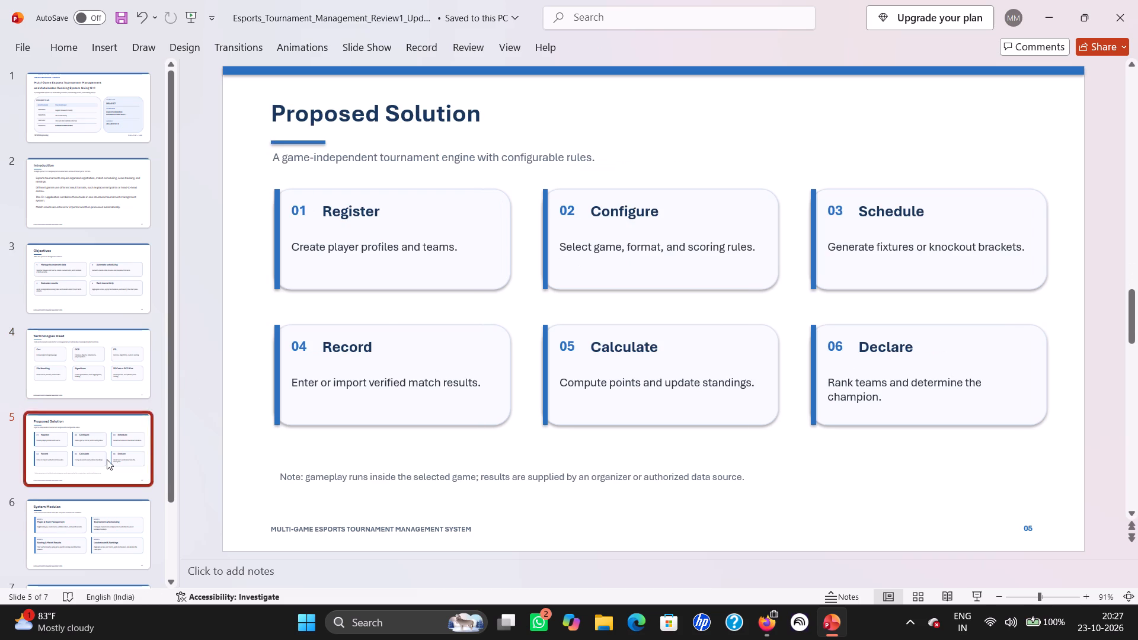
{"action": "left_click", "coordinate": [277, 211]}
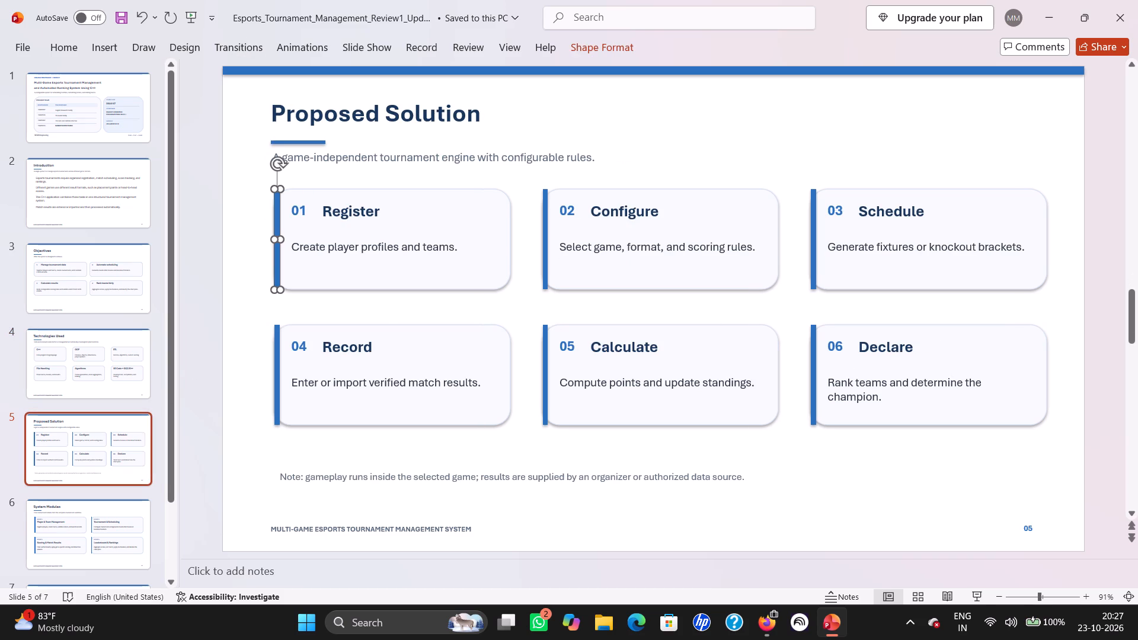
{"action": "key", "text": "Delete"}
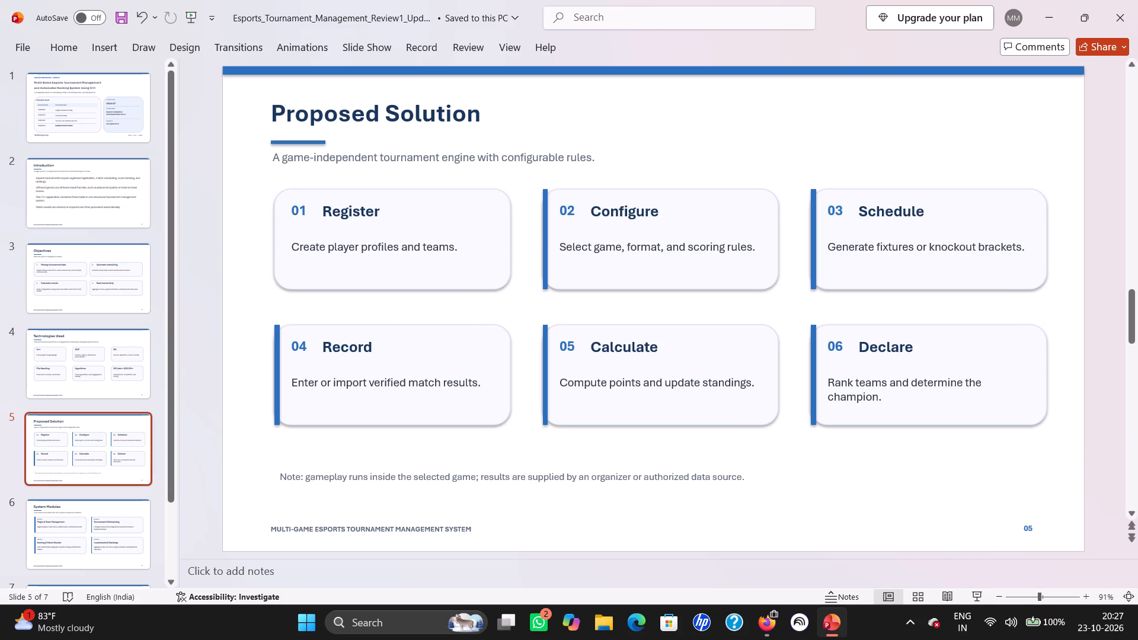
{"action": "left_click", "coordinate": [544, 206]}
{"action": "key", "text": "Delete"}
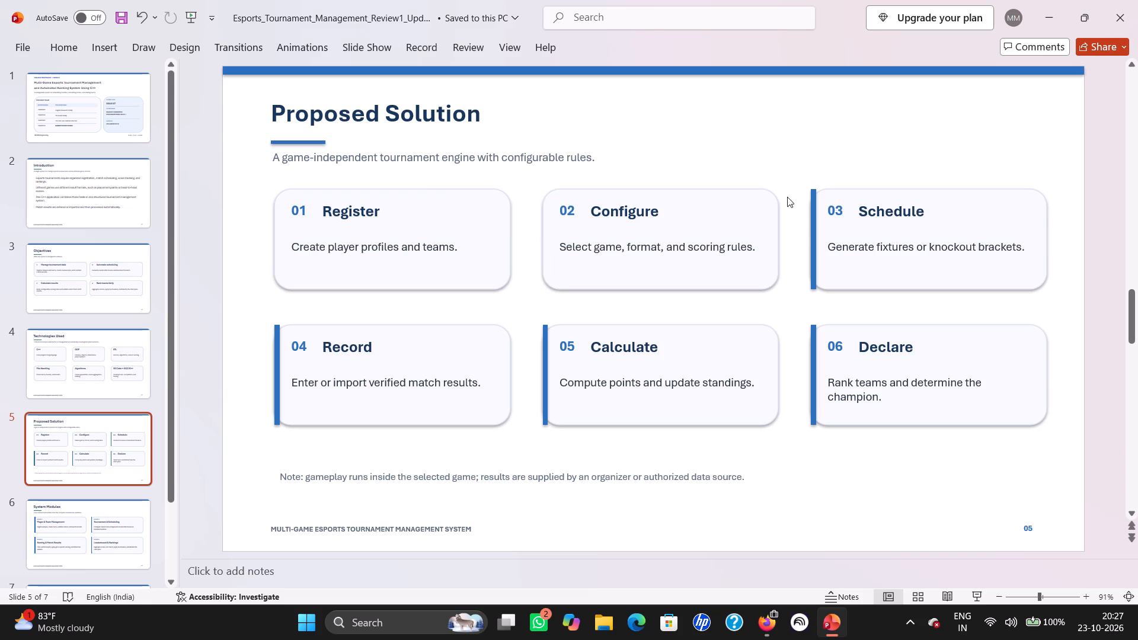
{"action": "left_click", "coordinate": [811, 220]}
{"action": "key", "text": "Delete"}
Delete the blue accent bars beside the Declare, Calculate and Record cards on slide 5.
{"action": "left_click", "coordinate": [815, 343]}
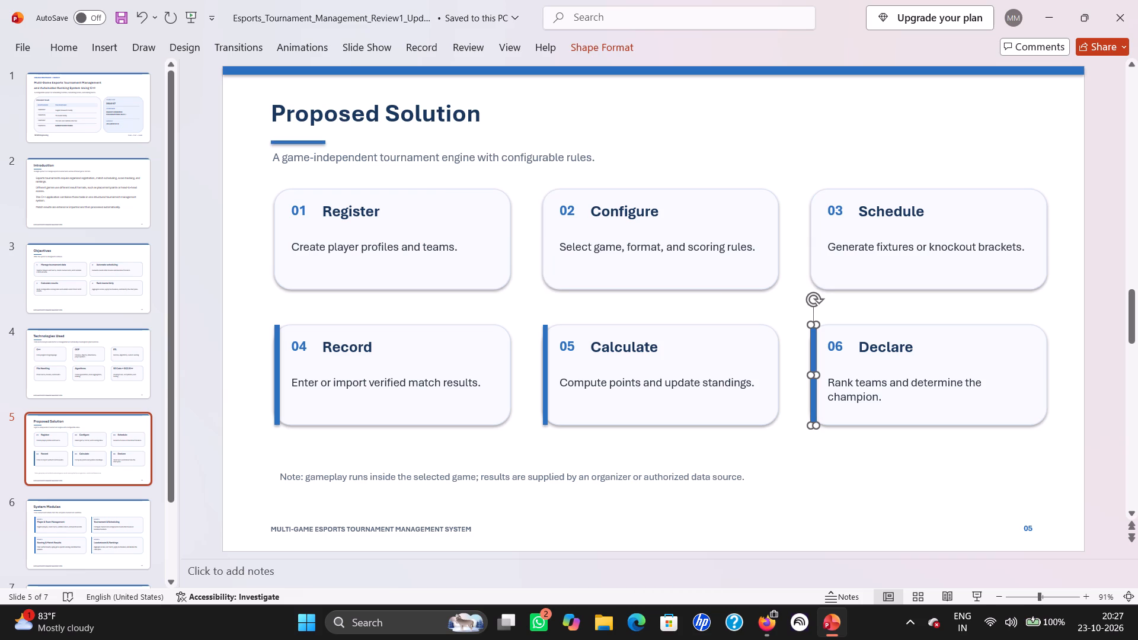
{"action": "key", "text": "Delete"}
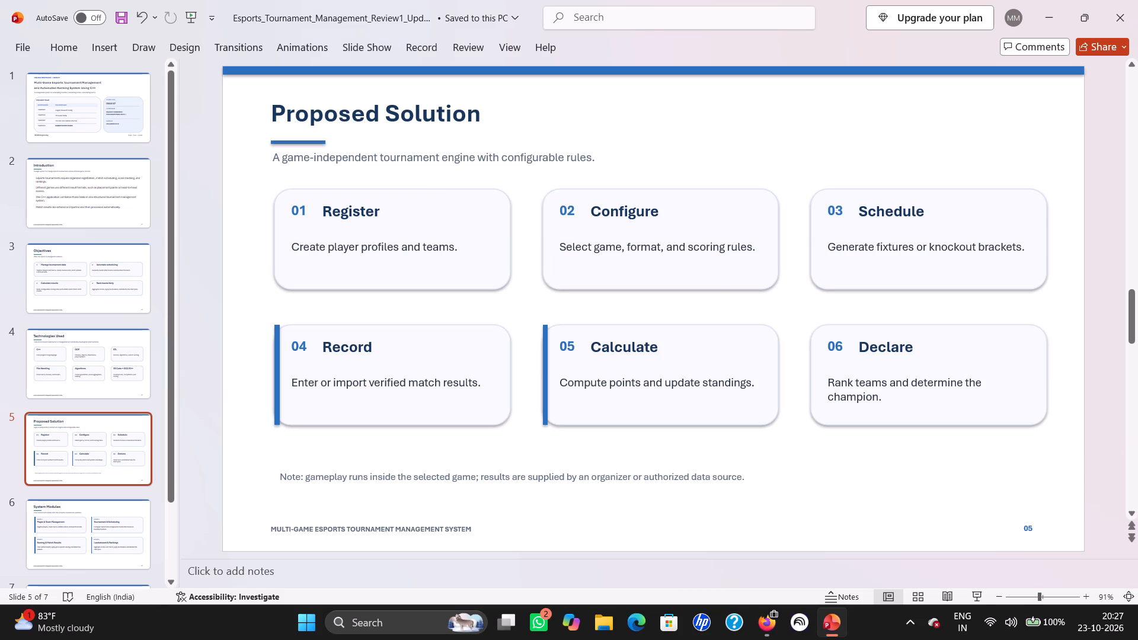
{"action": "left_click", "coordinate": [544, 351]}
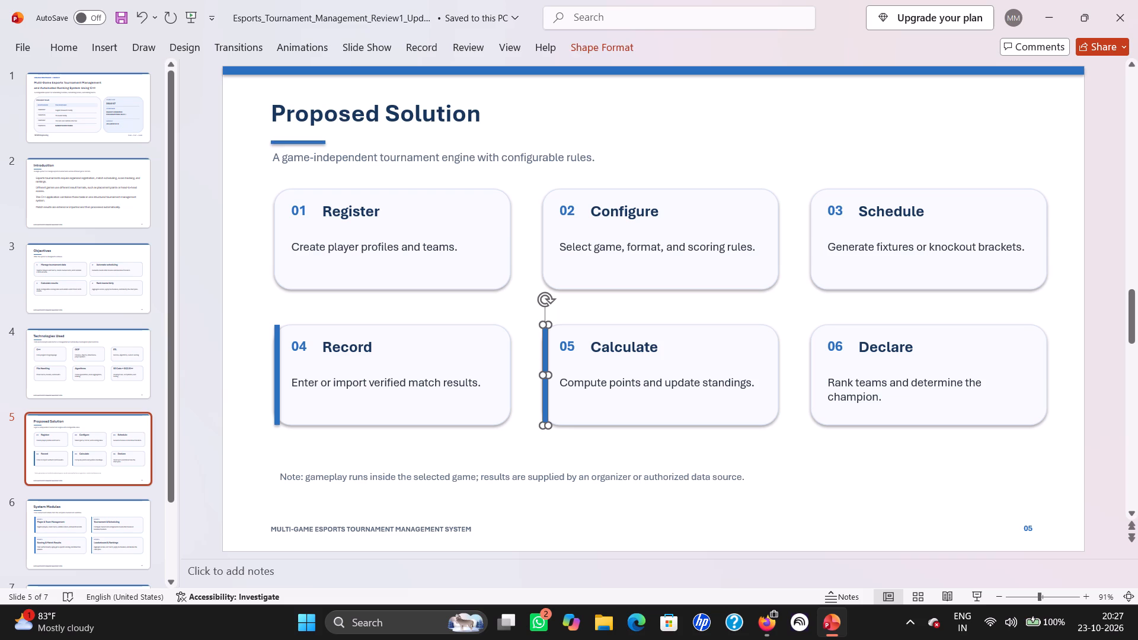
{"action": "key", "text": "Delete"}
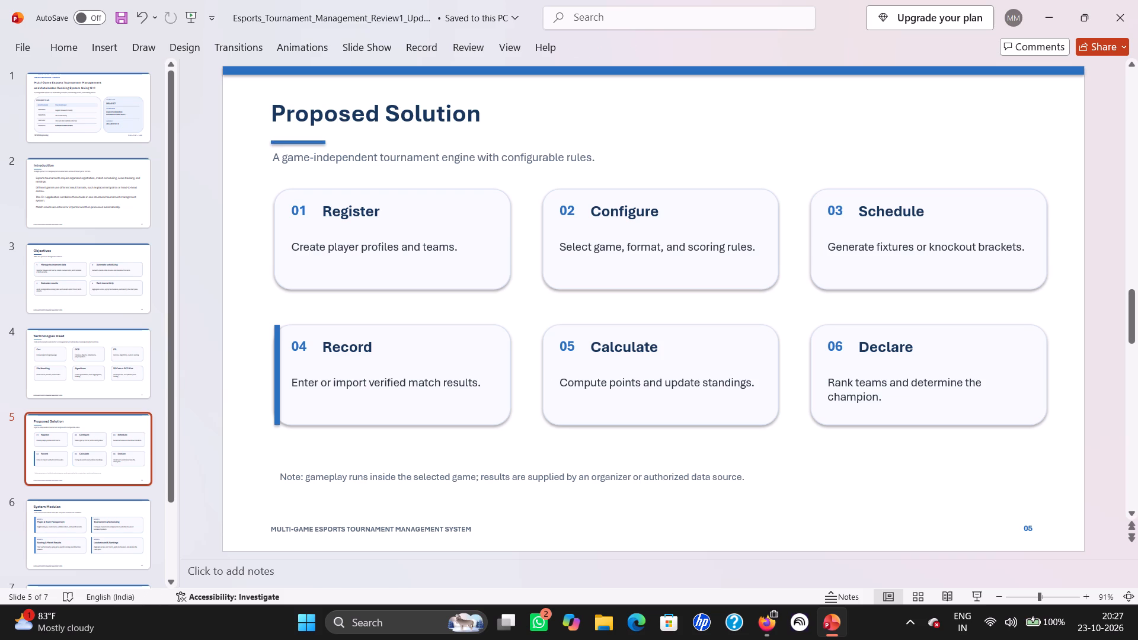
{"action": "left_click", "coordinate": [277, 337]}
{"action": "key", "text": "Delete"}
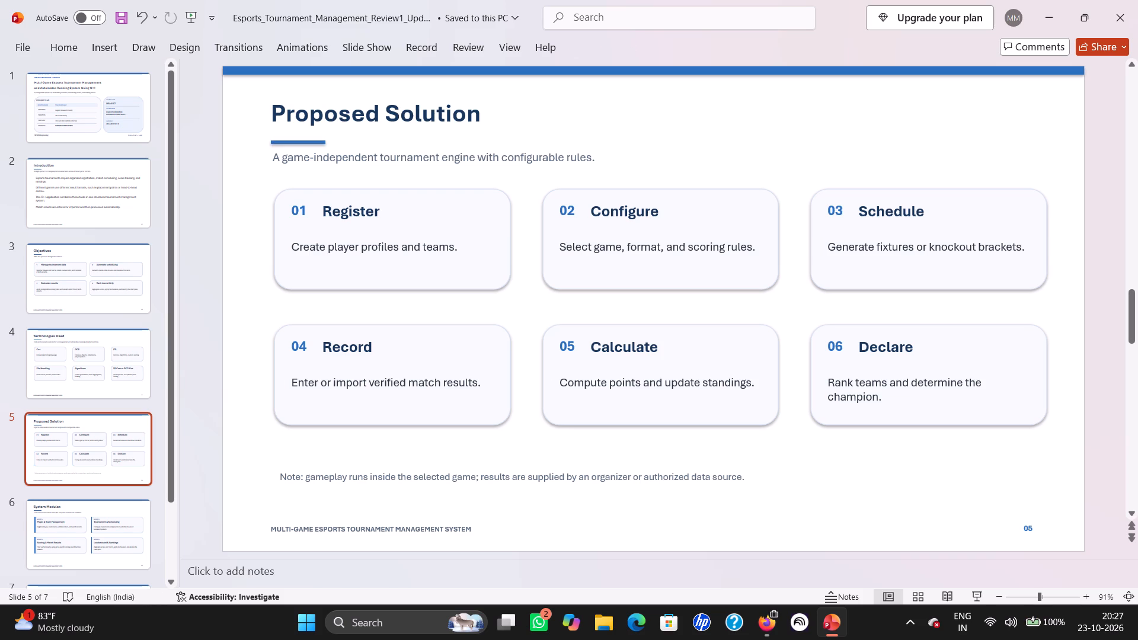
Delete the blue accent bar beside the Player & Team Management card on the System Modules slide (slide 6).
{"action": "scroll", "coordinate": [63, 417], "scroll_direction": "down", "scroll_amount": 2}
{"action": "left_click", "coordinate": [85, 447]}
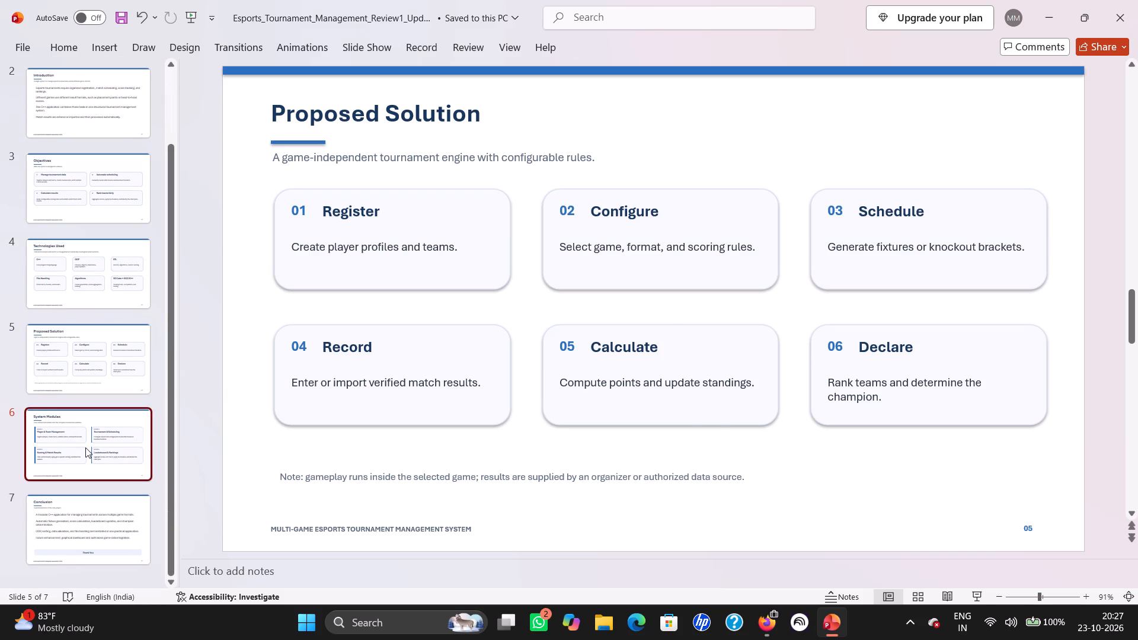
{"action": "left_click", "coordinate": [278, 217]}
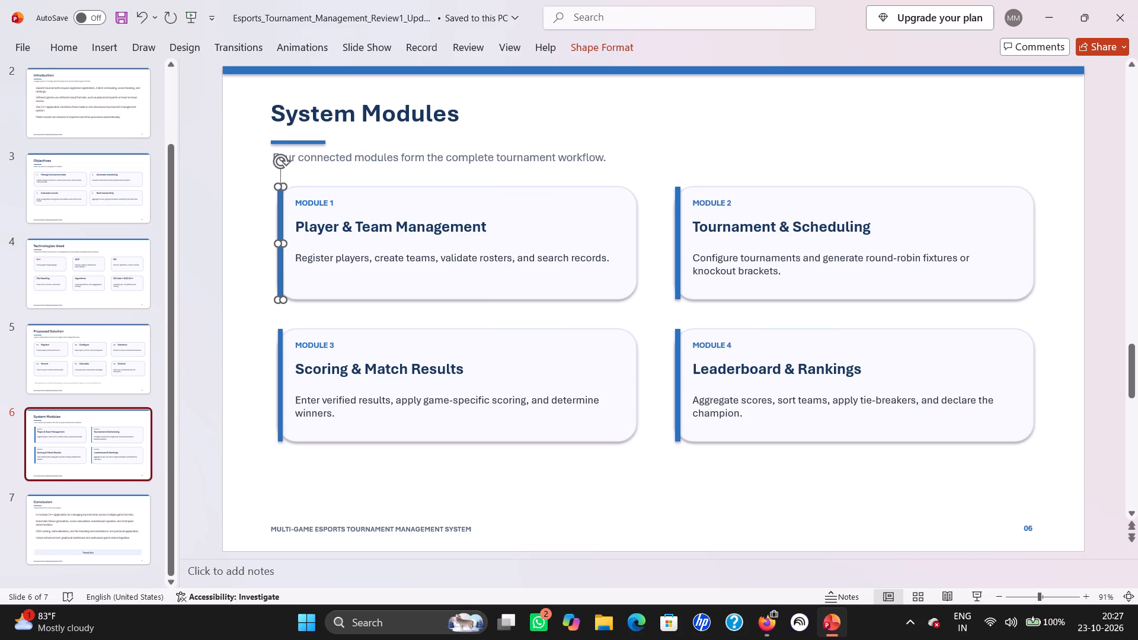
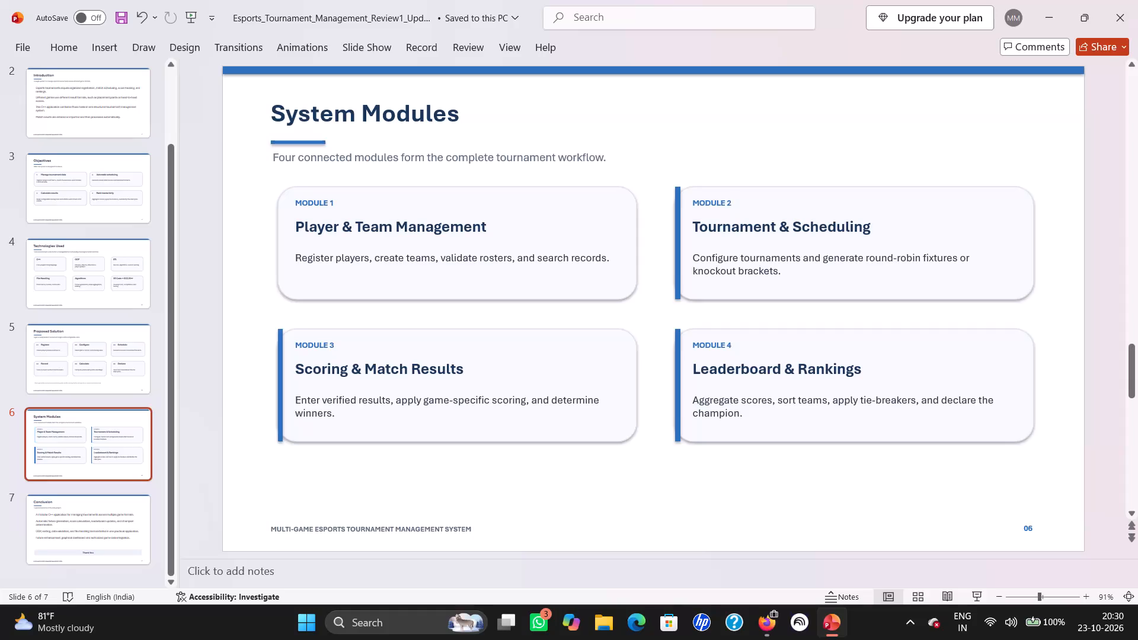
Delete the blue accent bars beside the Tournament & Scheduling, Scoring & Match Results and Leaderboard & Rankings cards on slide 6.
{"action": "left_click", "coordinate": [678, 206]}
{"action": "key", "text": "Delete"}
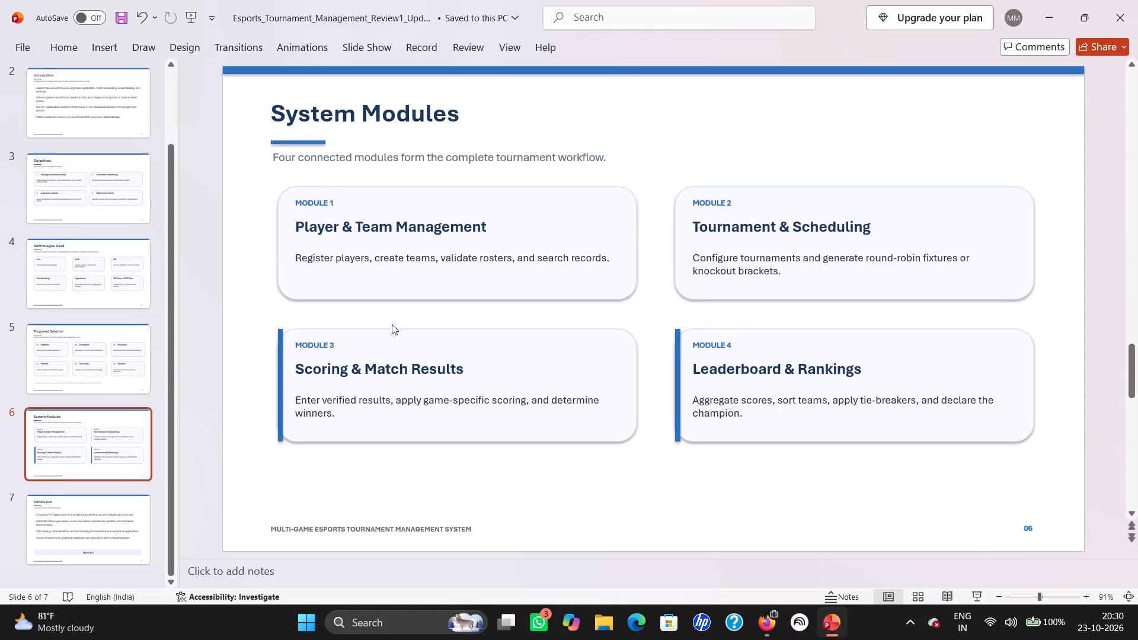
{"action": "left_click", "coordinate": [277, 346]}
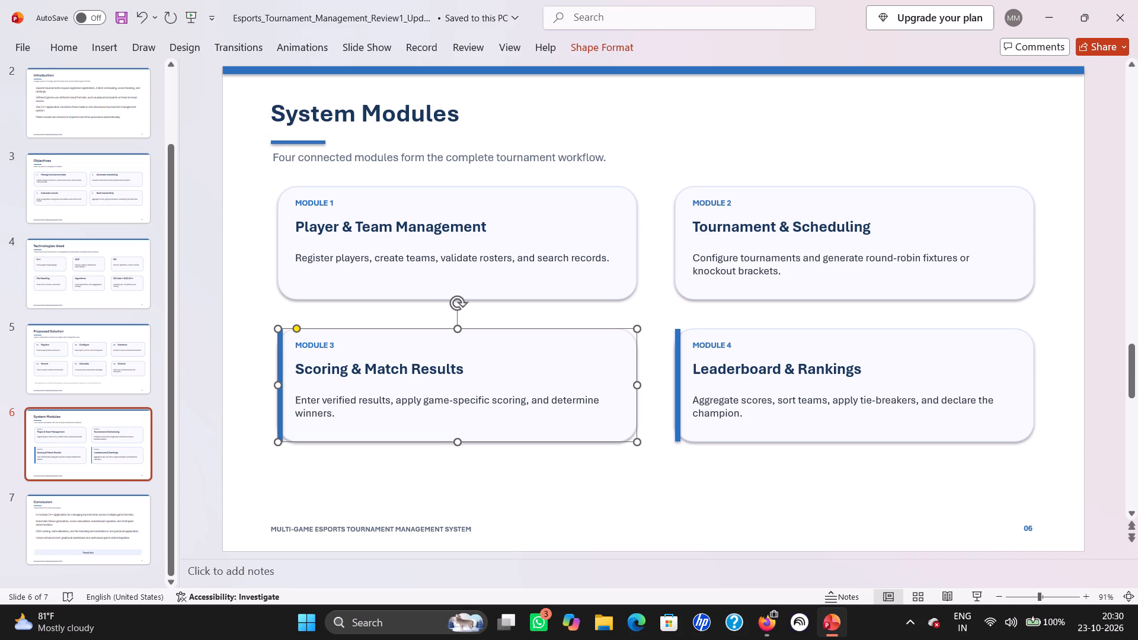
{"action": "left_click", "coordinate": [237, 336]}
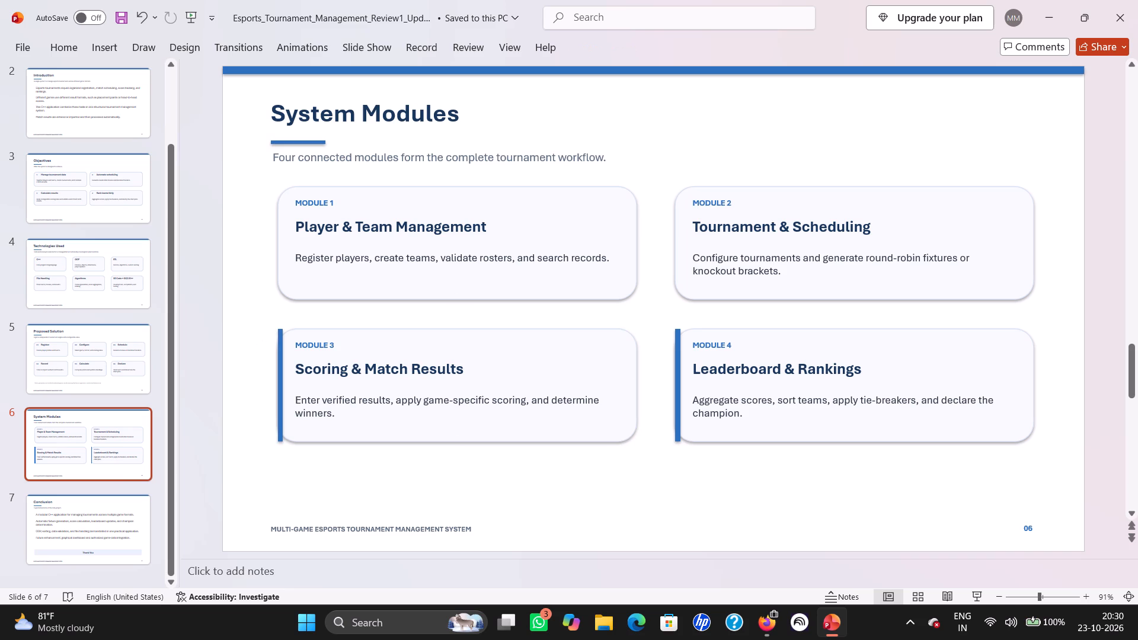
{"action": "left_click", "coordinate": [277, 343]}
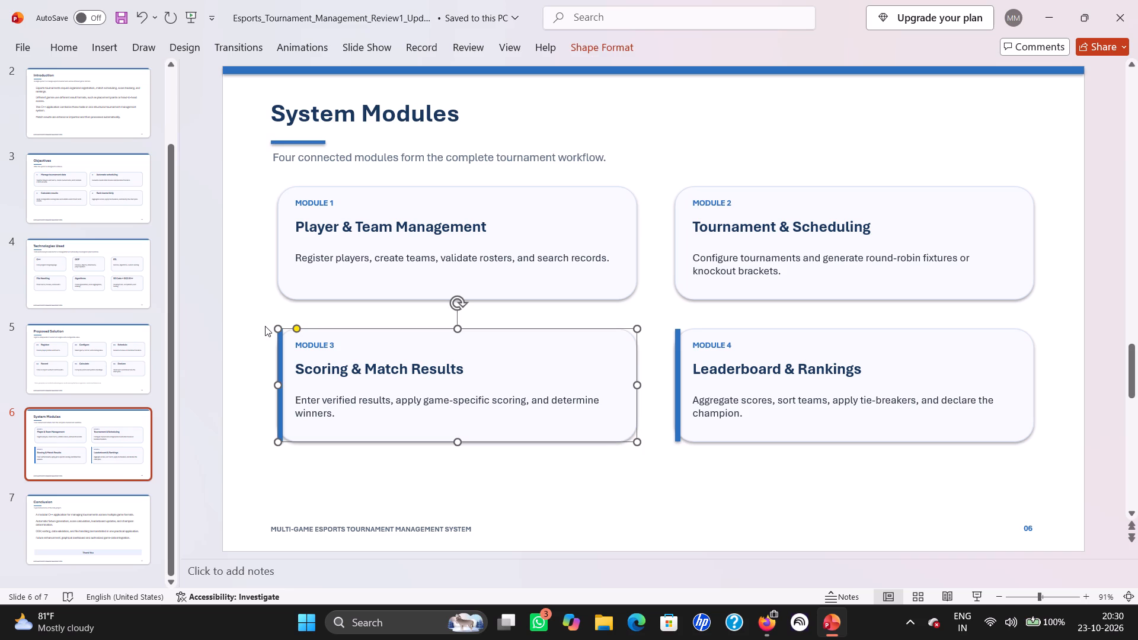
{"action": "left_click", "coordinate": [259, 323]}
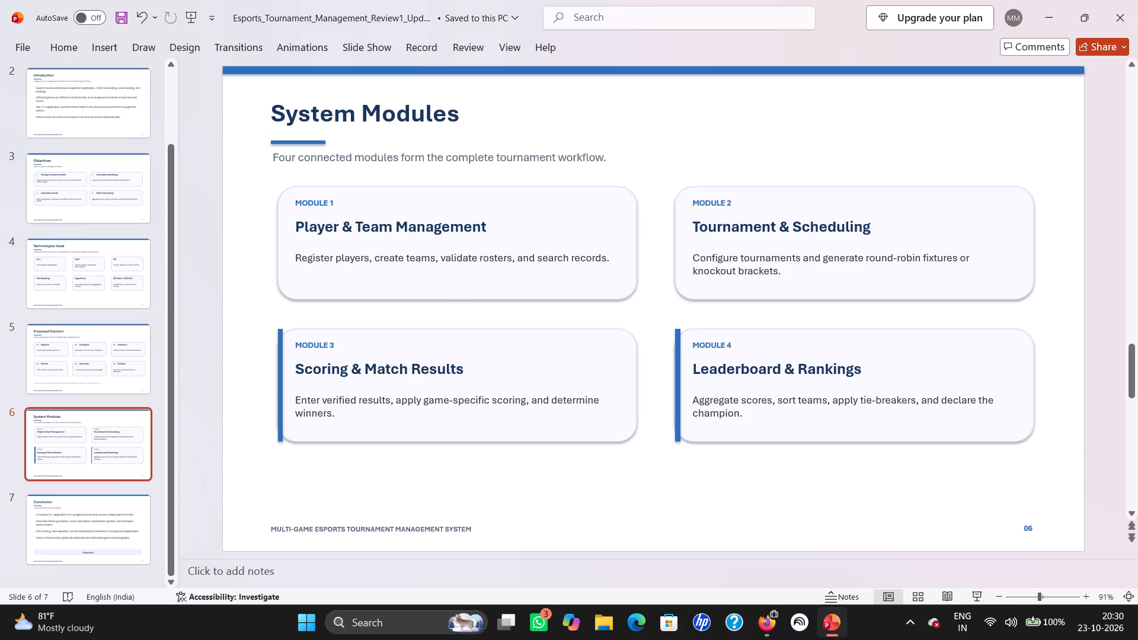
{"action": "left_click", "coordinate": [280, 331]}
{"action": "key", "text": "Delete"}
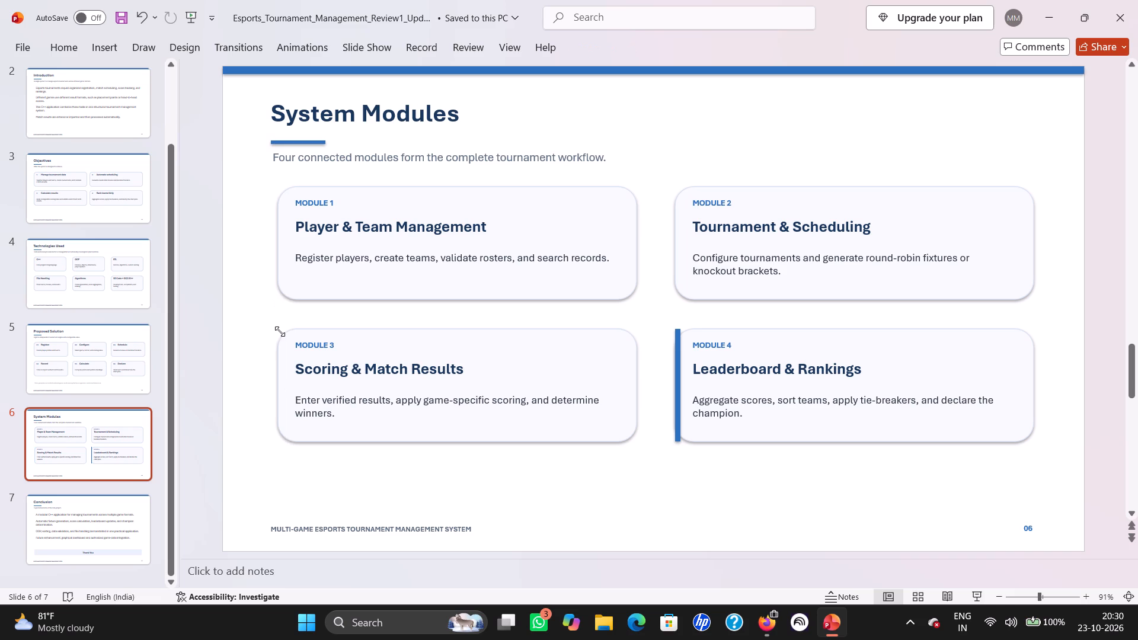
{"action": "left_click", "coordinate": [674, 332]}
{"action": "key", "text": "Delete"}
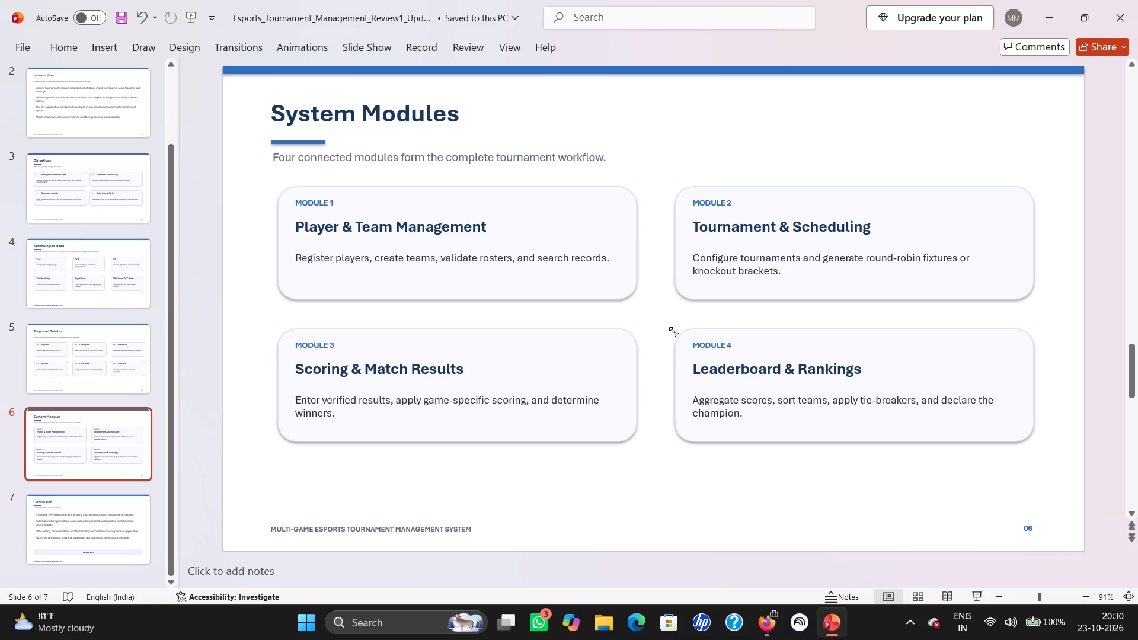
Delete the short blue underline beneath the Conclusion title on slide 7.
{"action": "left_click", "coordinate": [88, 541]}
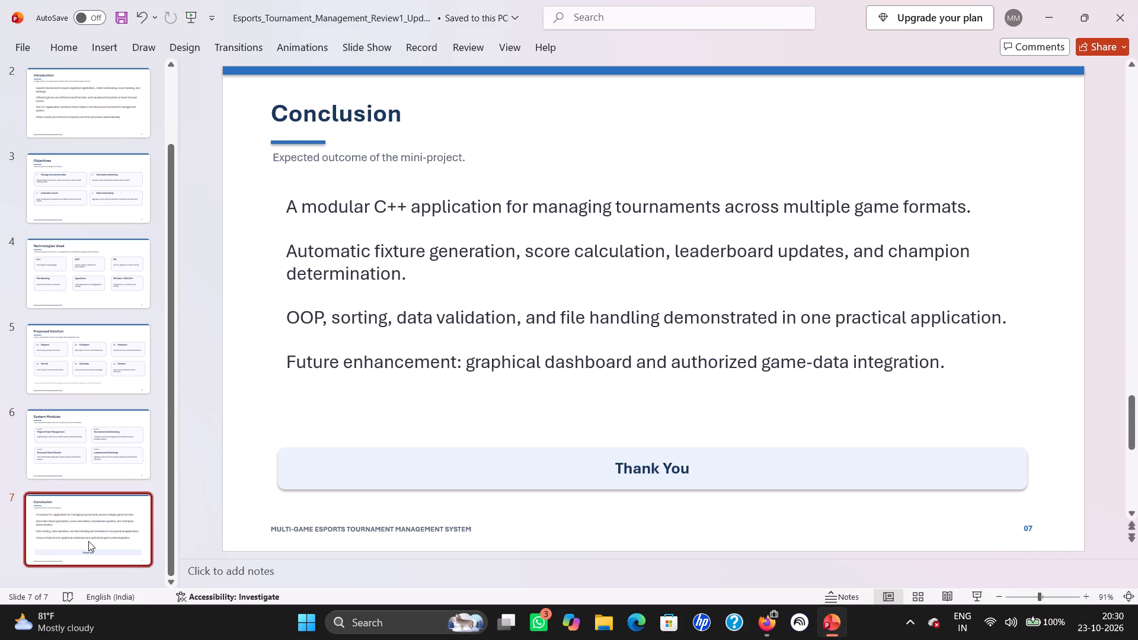
{"action": "left_click", "coordinate": [280, 145]}
{"action": "key", "text": "Delete"}
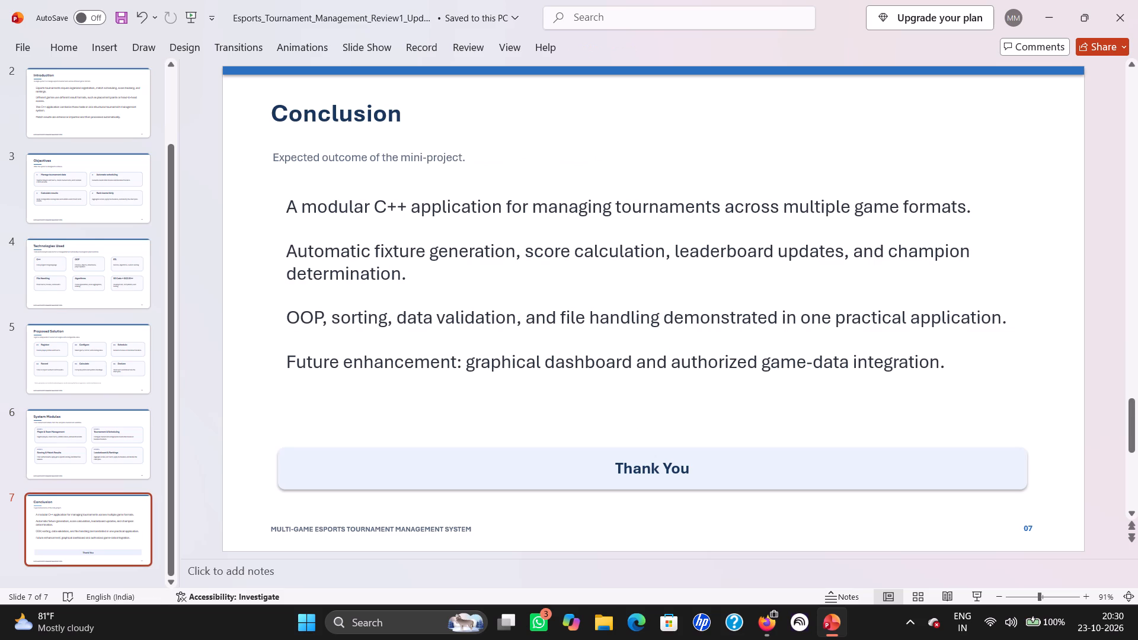
Center the Conclusion title on slide 7 and change its text to uppercase.
{"action": "left_click", "coordinate": [315, 114]}
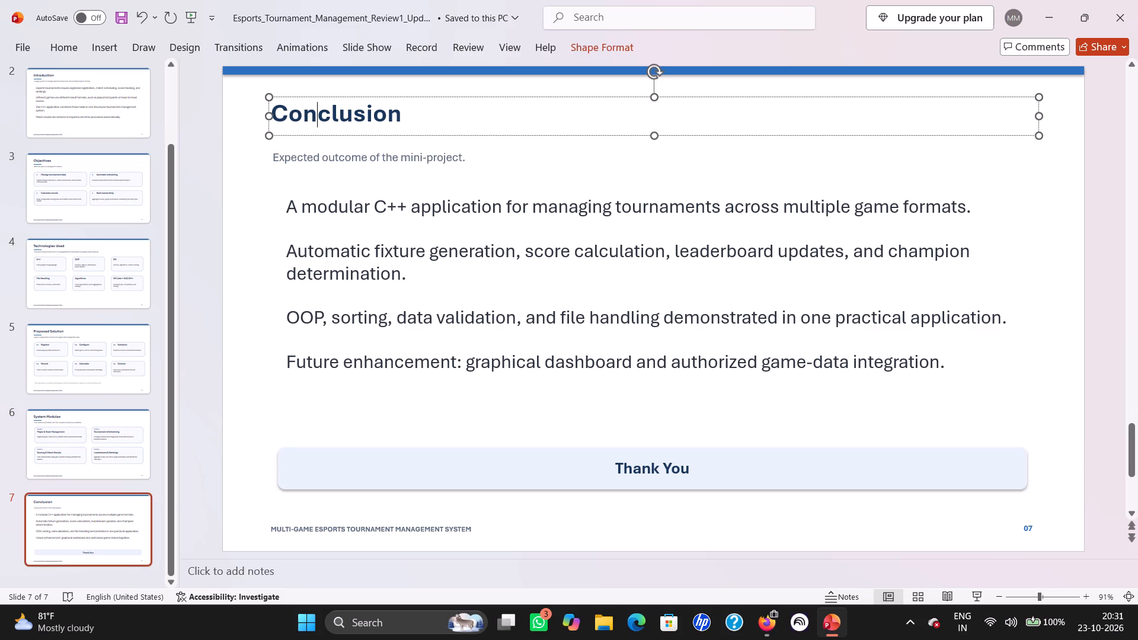
{"action": "key", "text": "ctrl+a"}
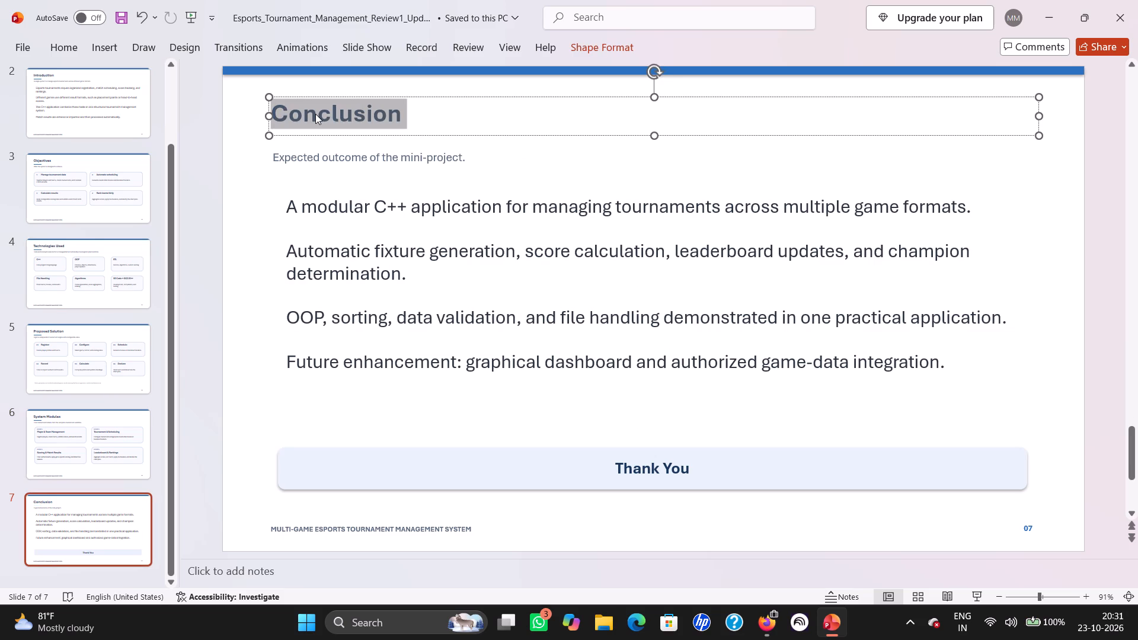
{"action": "key", "text": "ctrl+e"}
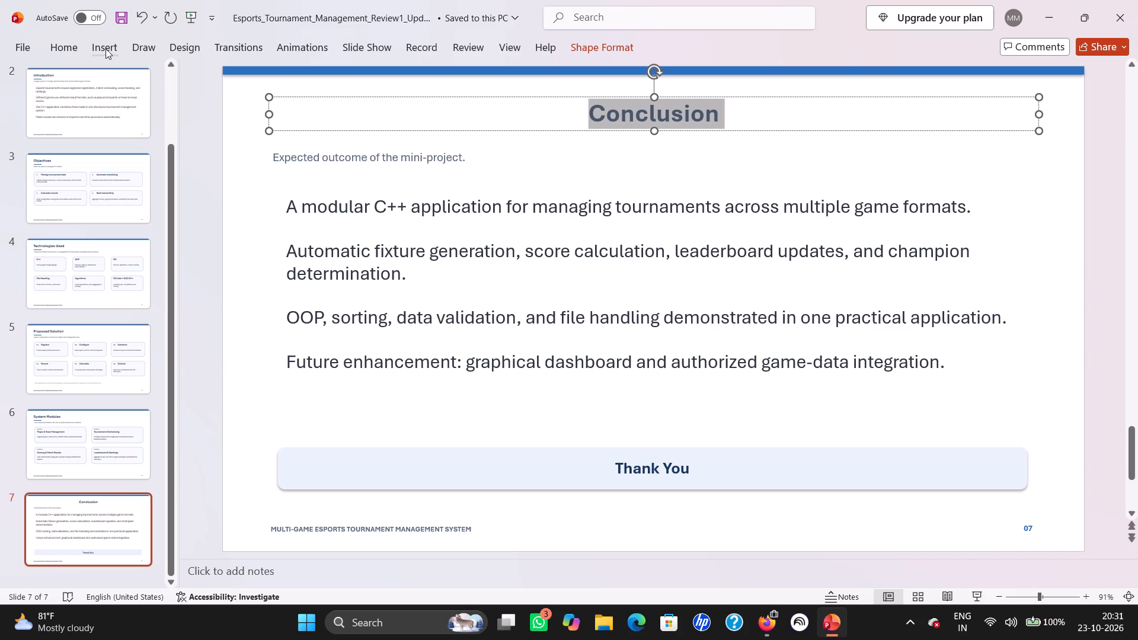
{"action": "left_click", "coordinate": [73, 46]}
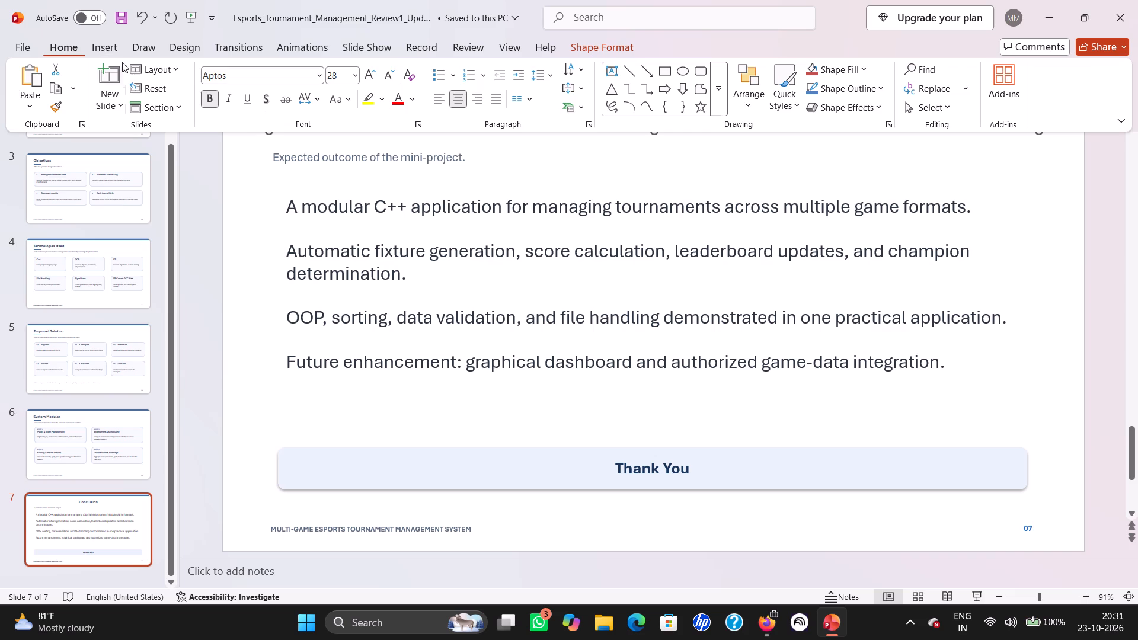
{"action": "left_click", "coordinate": [347, 100]}
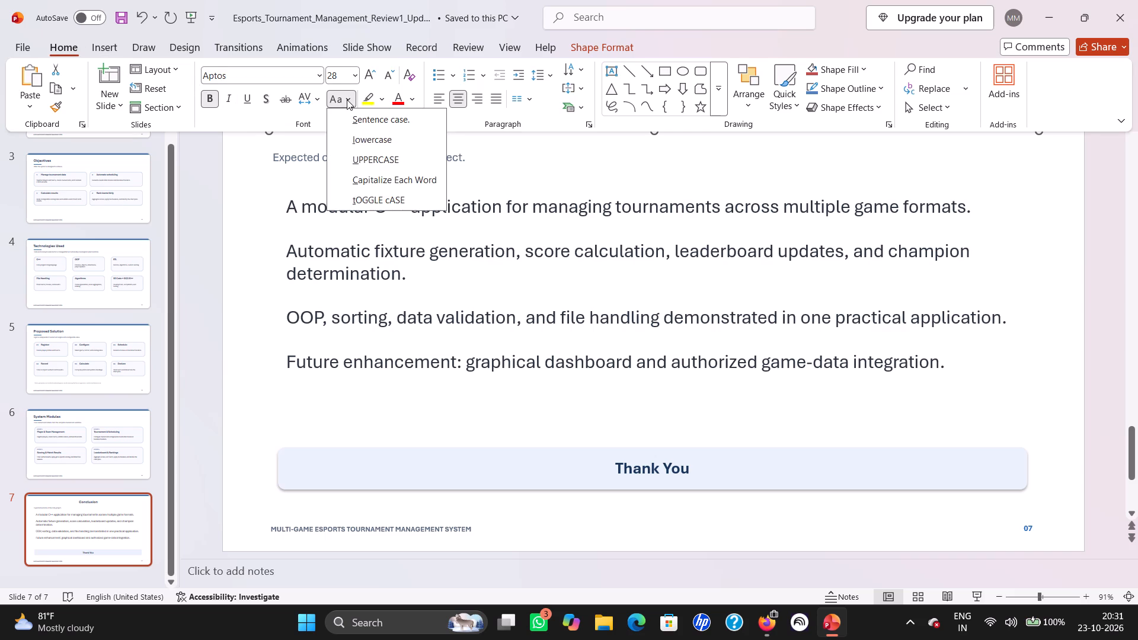
{"action": "left_click", "coordinate": [371, 161]}
{"action": "left_click", "coordinate": [203, 209]}
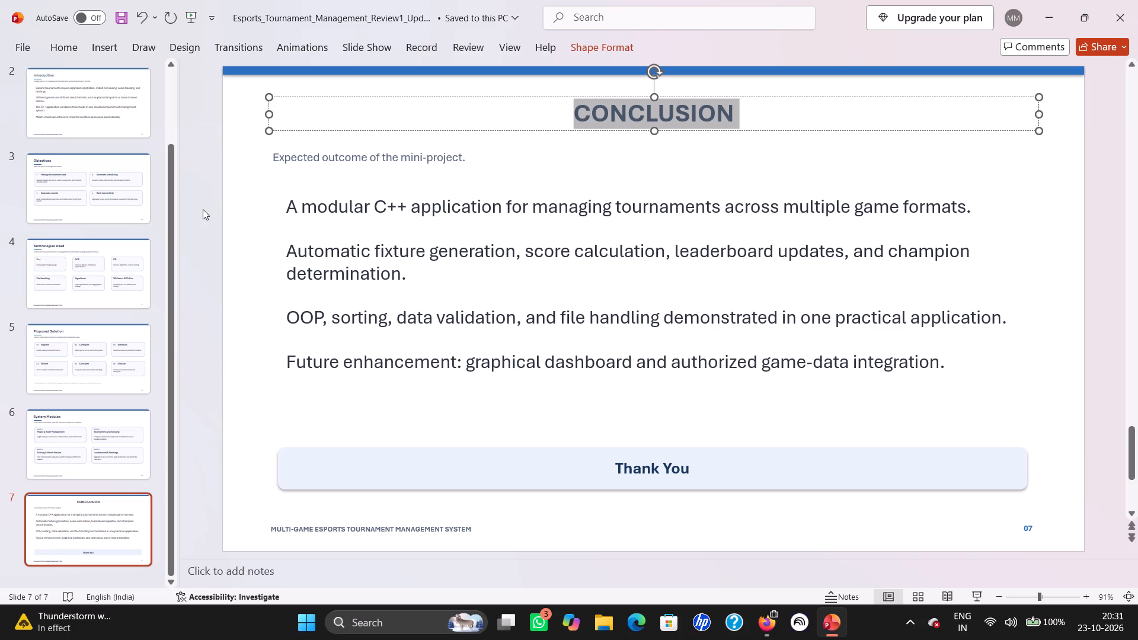
Delete the short blue underline beneath the System Modules title on slide 6.
{"action": "left_click", "coordinate": [81, 449]}
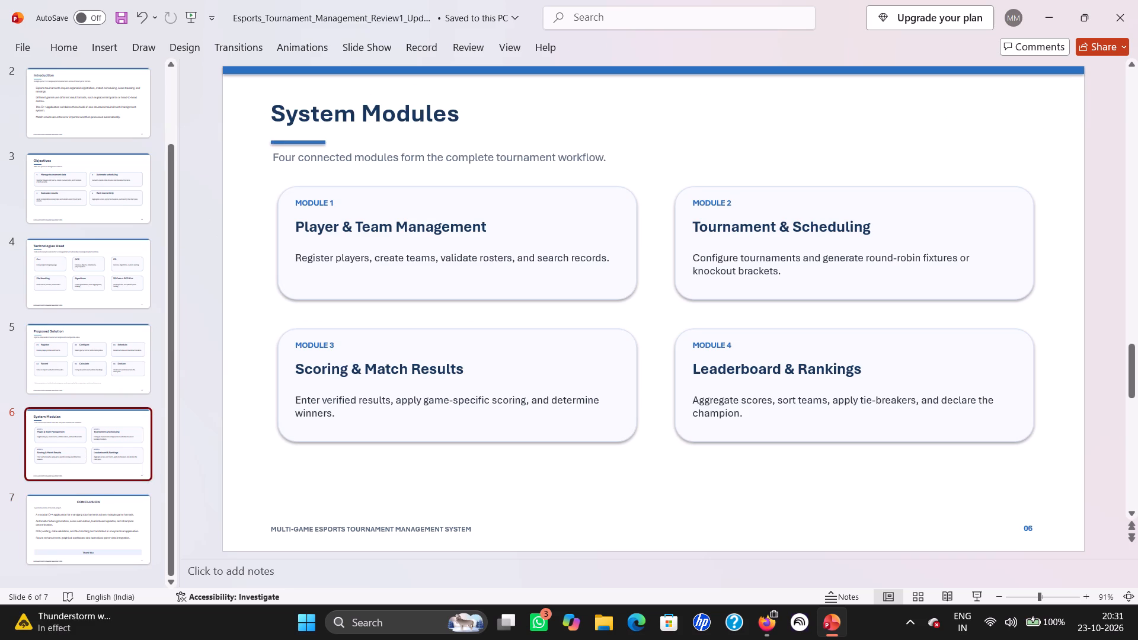
{"action": "left_click", "coordinate": [285, 139]}
{"action": "key", "text": "Delete"}
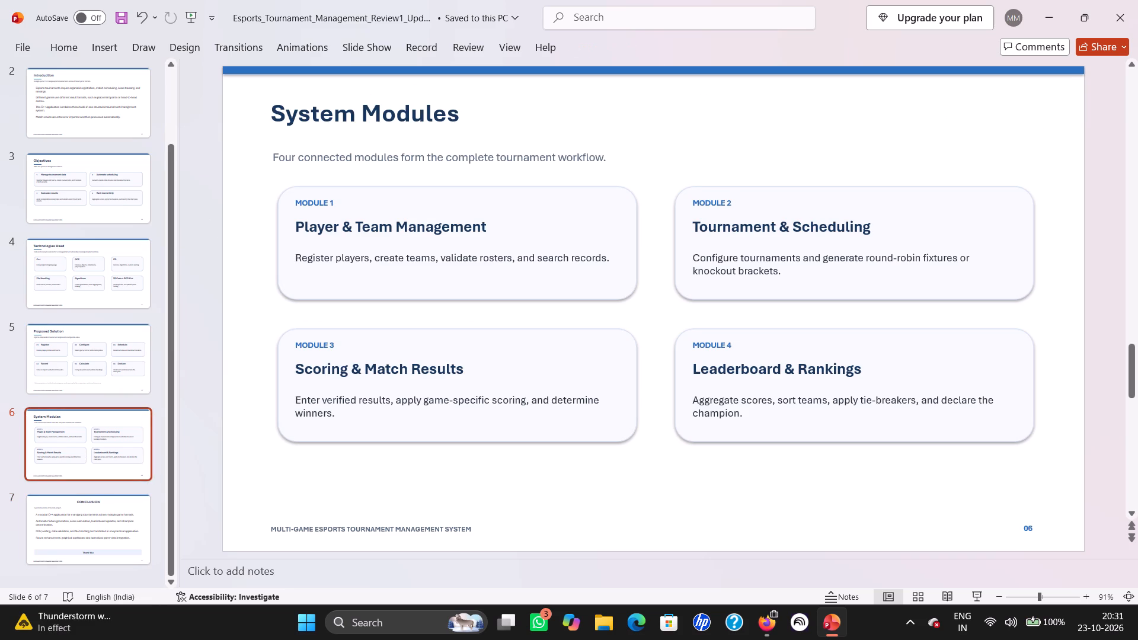
Center the System Modules title on slide 6 and select its whole text.
{"action": "left_click", "coordinate": [296, 110]}
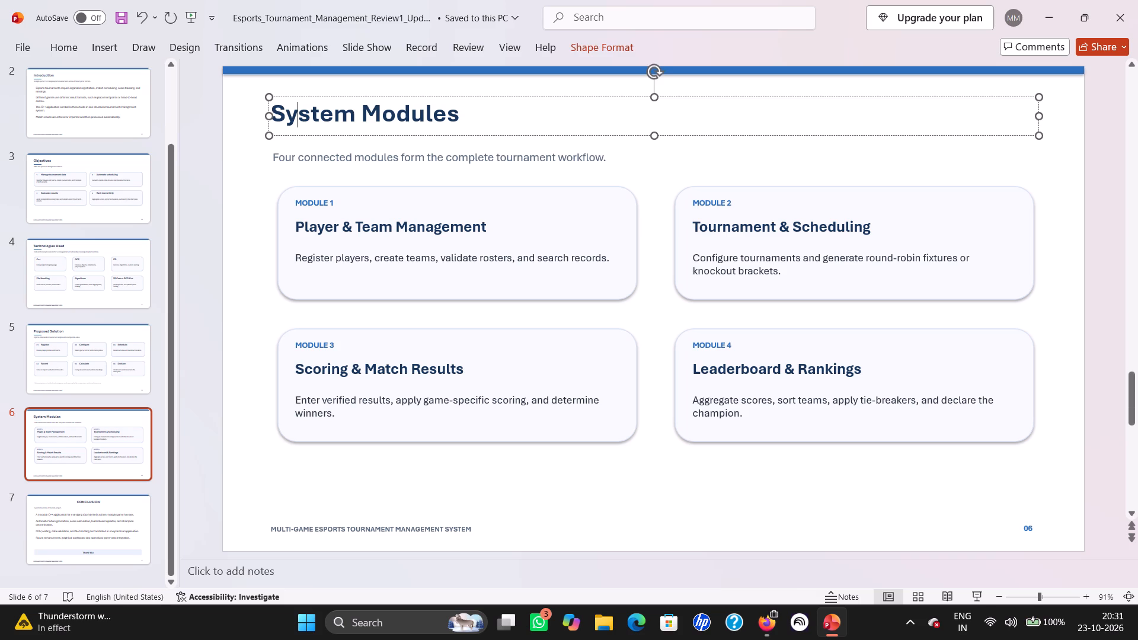
{"action": "key", "text": "ctrl+e"}
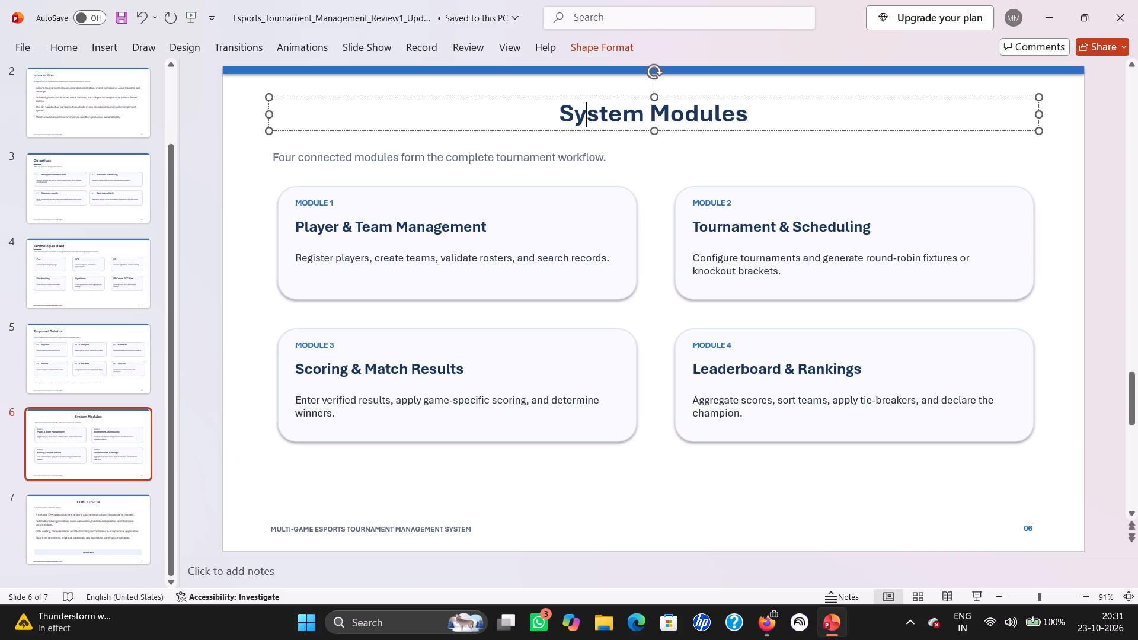
{"action": "key", "text": "ctrl+a"}
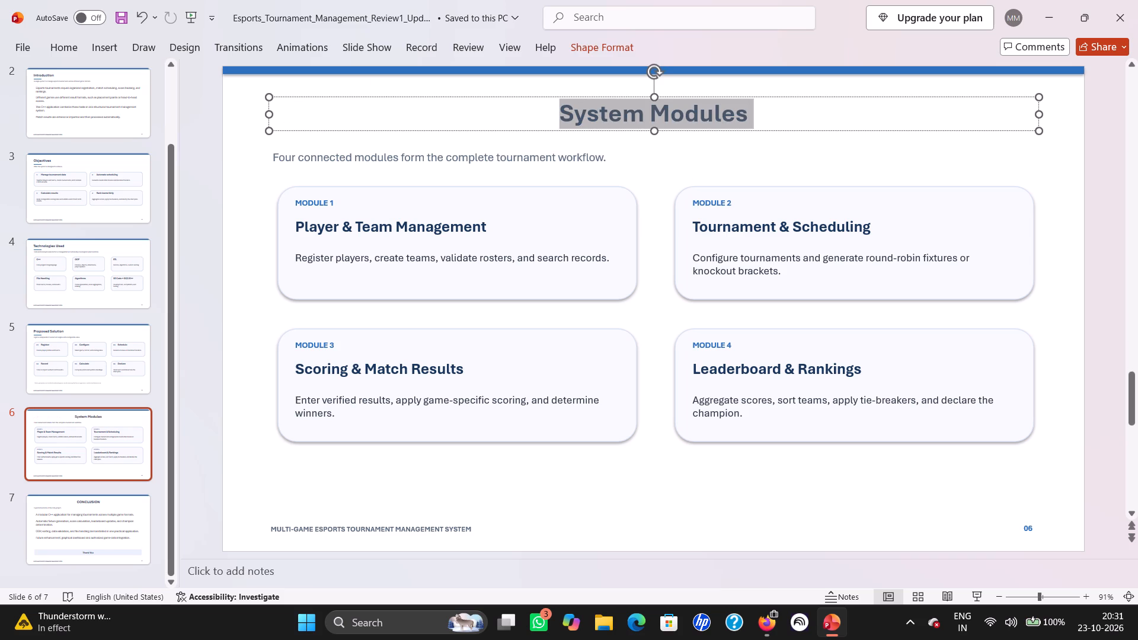
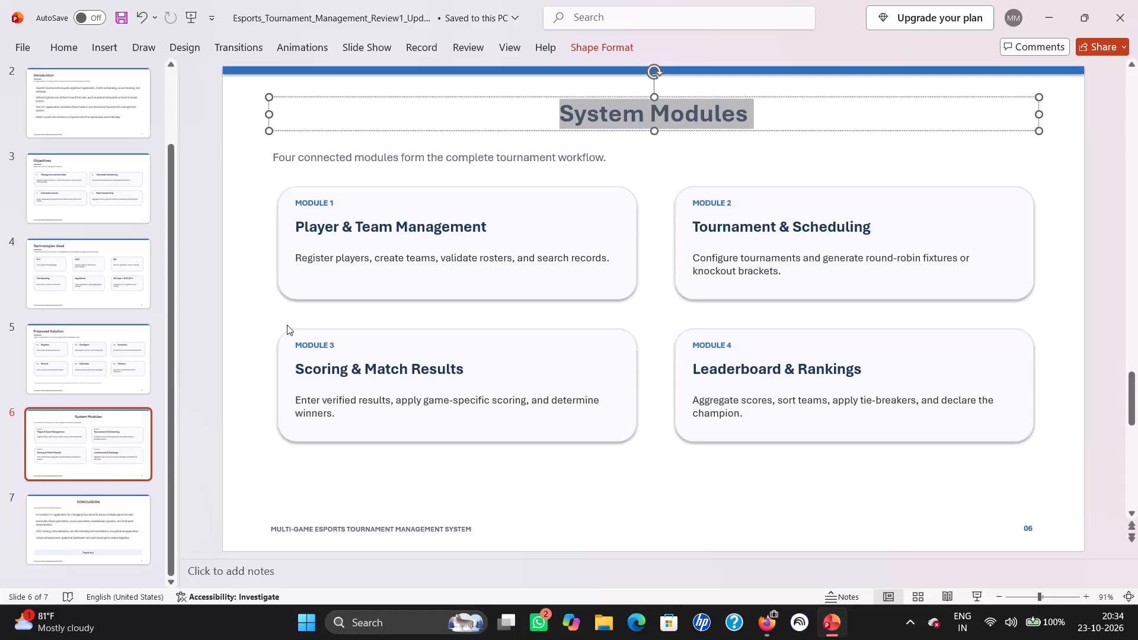
Delete the short blue underline beneath the Proposed Solution title on slide 5.
{"action": "left_click", "coordinate": [116, 346]}
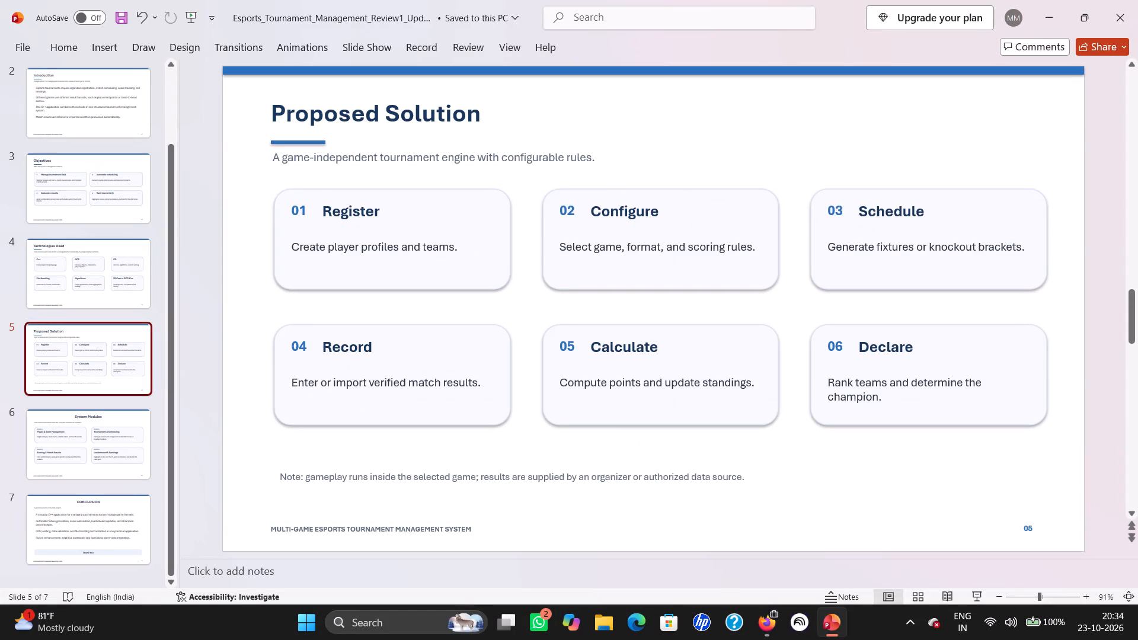
{"action": "left_click", "coordinate": [273, 142]}
{"action": "key", "text": "Delete"}
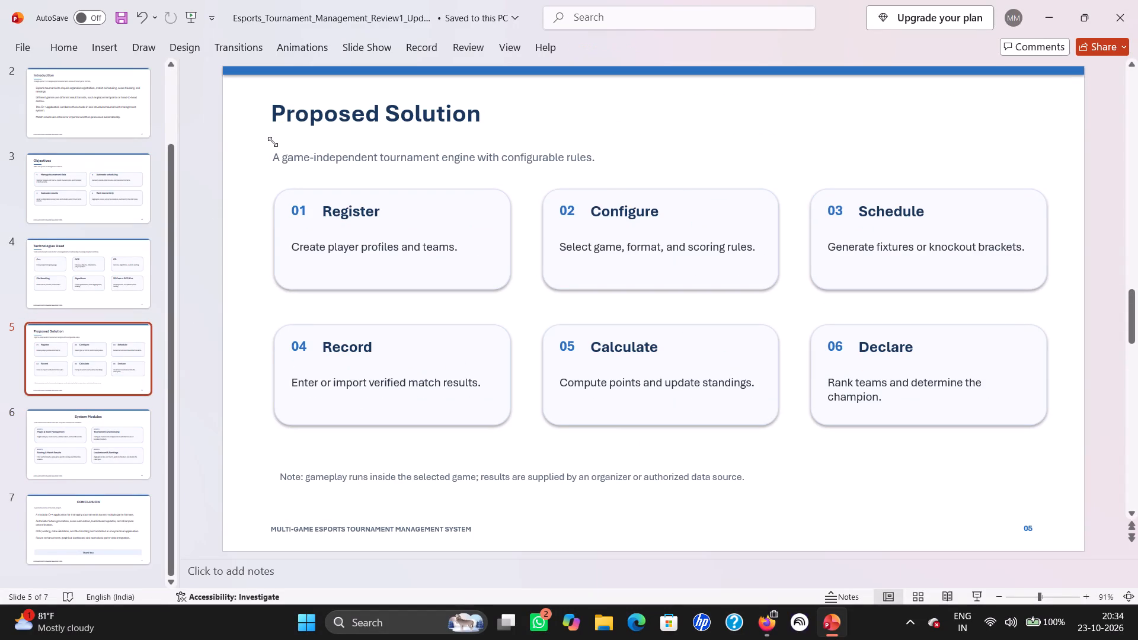
Center the Proposed Solution title on slide 5 and change its text to uppercase.
{"action": "left_click", "coordinate": [294, 116]}
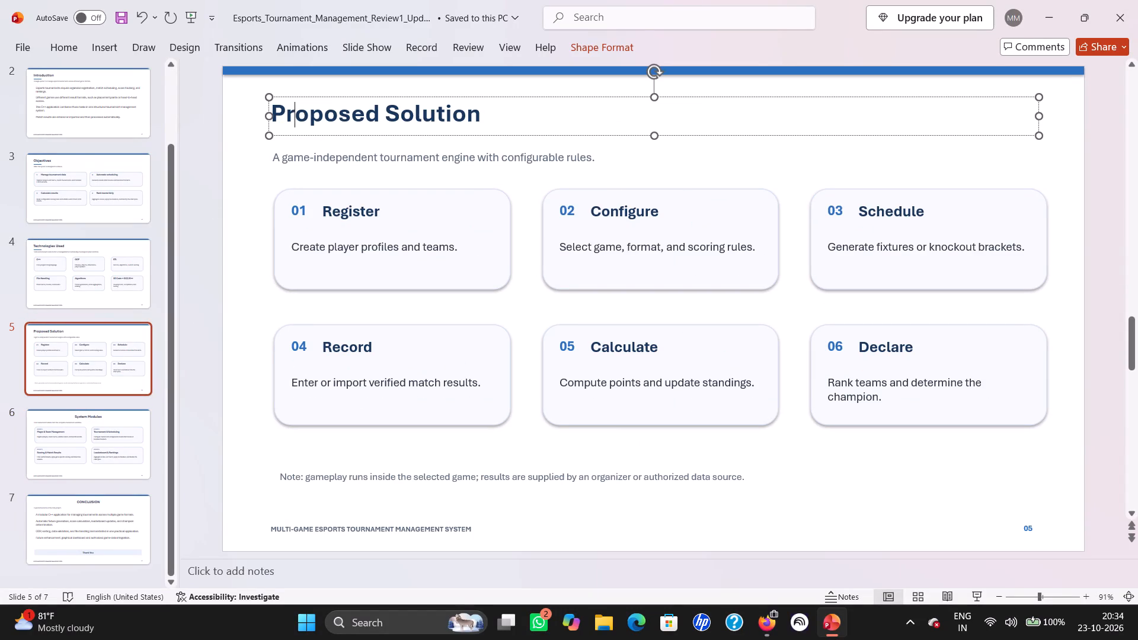
{"action": "key", "text": "ctrl+e"}
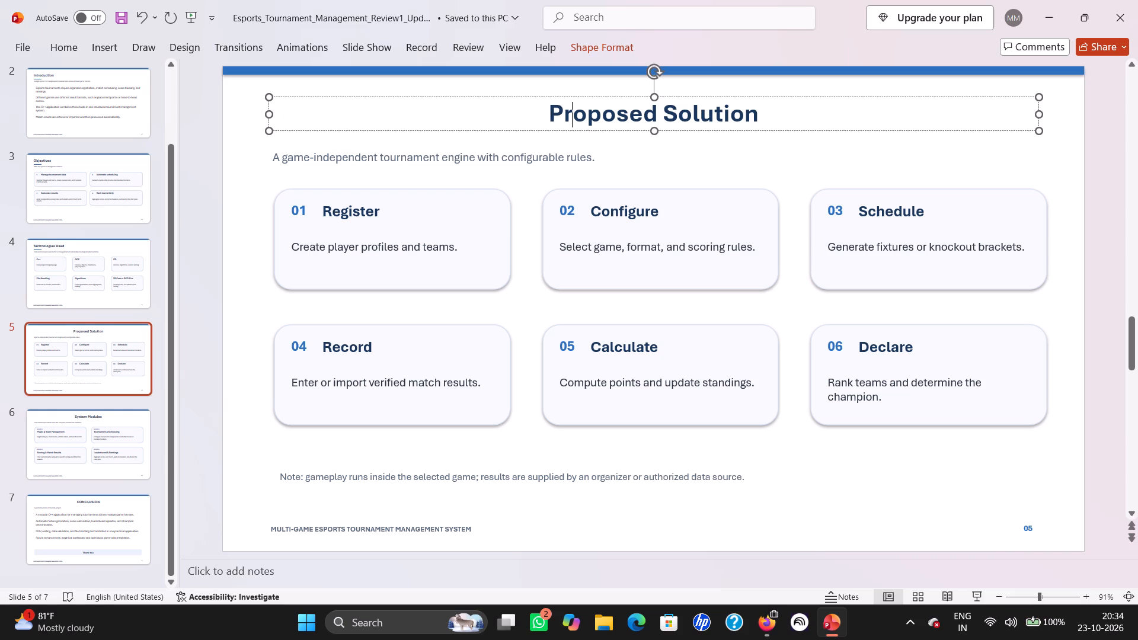
{"action": "key", "text": "ctrl+a"}
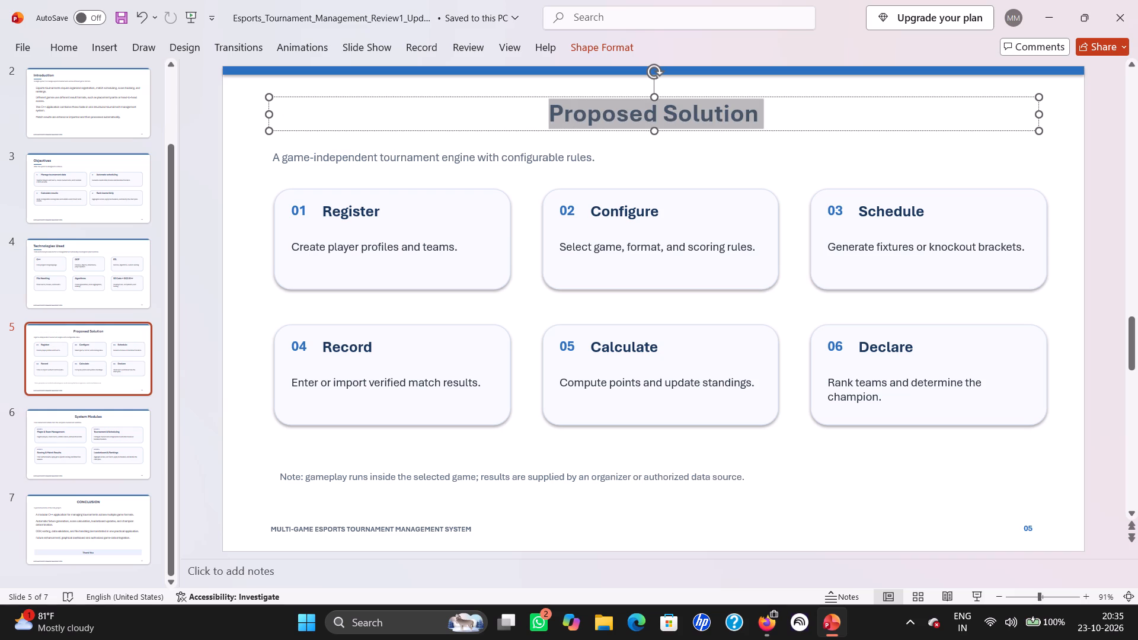
{"action": "left_click", "coordinate": [52, 48]}
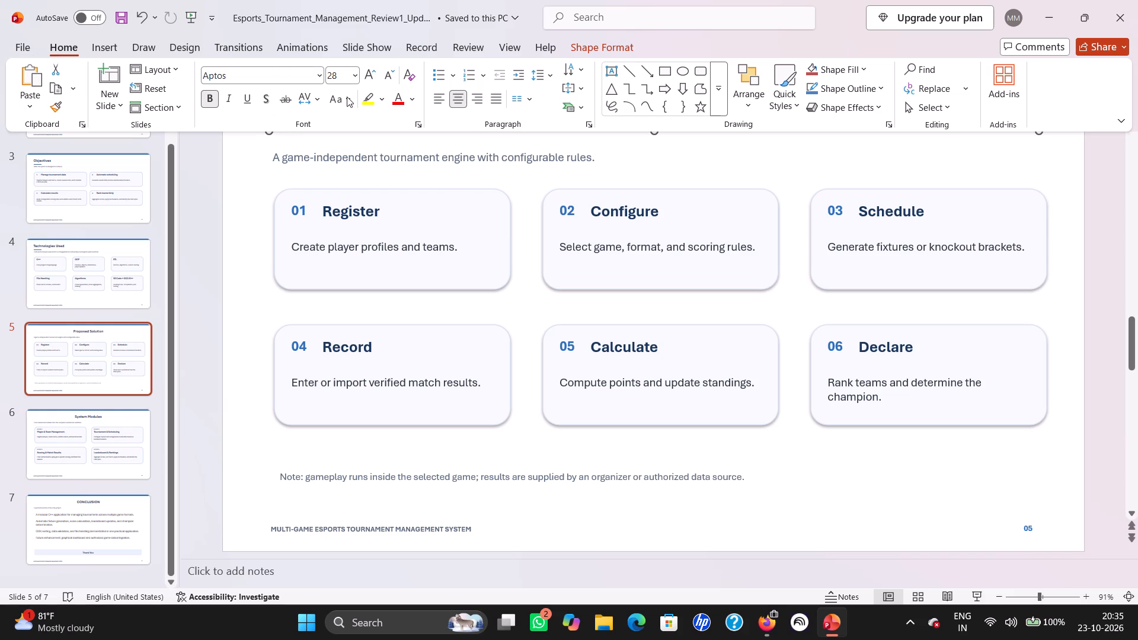
{"action": "left_click", "coordinate": [347, 97]}
{"action": "left_click", "coordinate": [374, 157]}
Delete the short blue underline beneath the Technologies Used title on slide 4.
{"action": "left_click", "coordinate": [98, 273]}
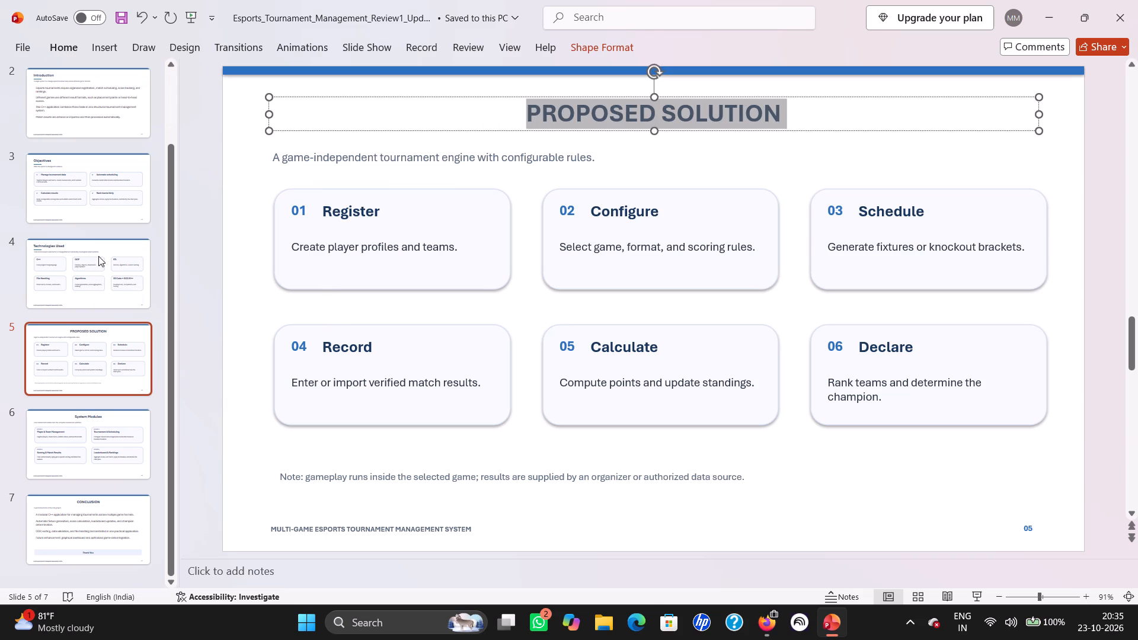
{"action": "left_click", "coordinate": [102, 273]}
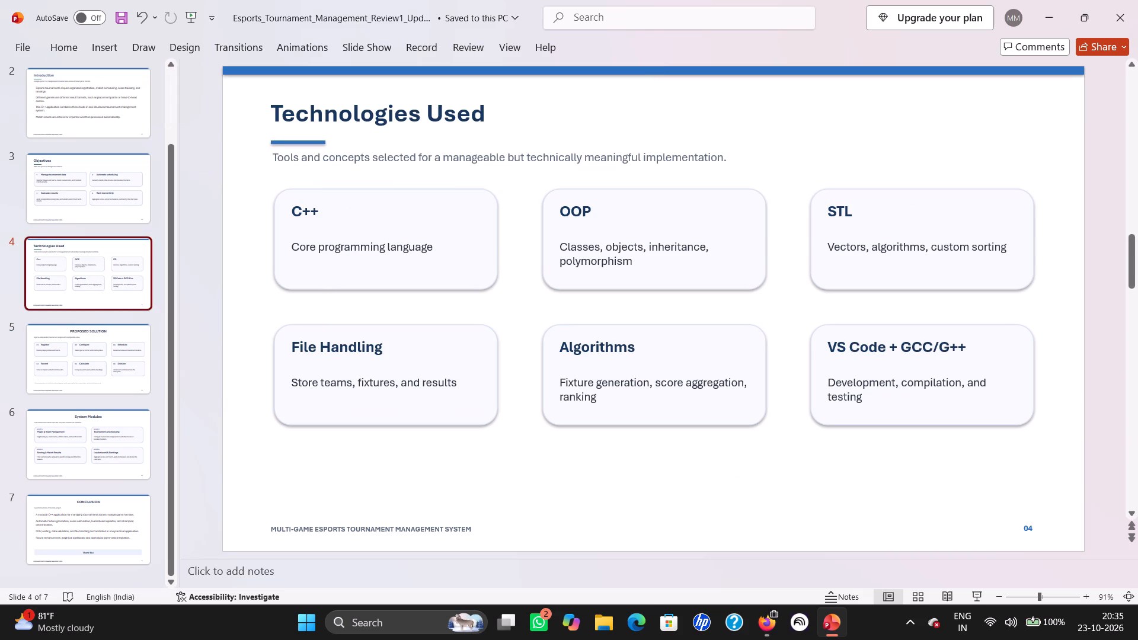
{"action": "left_click", "coordinate": [284, 143]}
{"action": "key", "text": "Delete"}
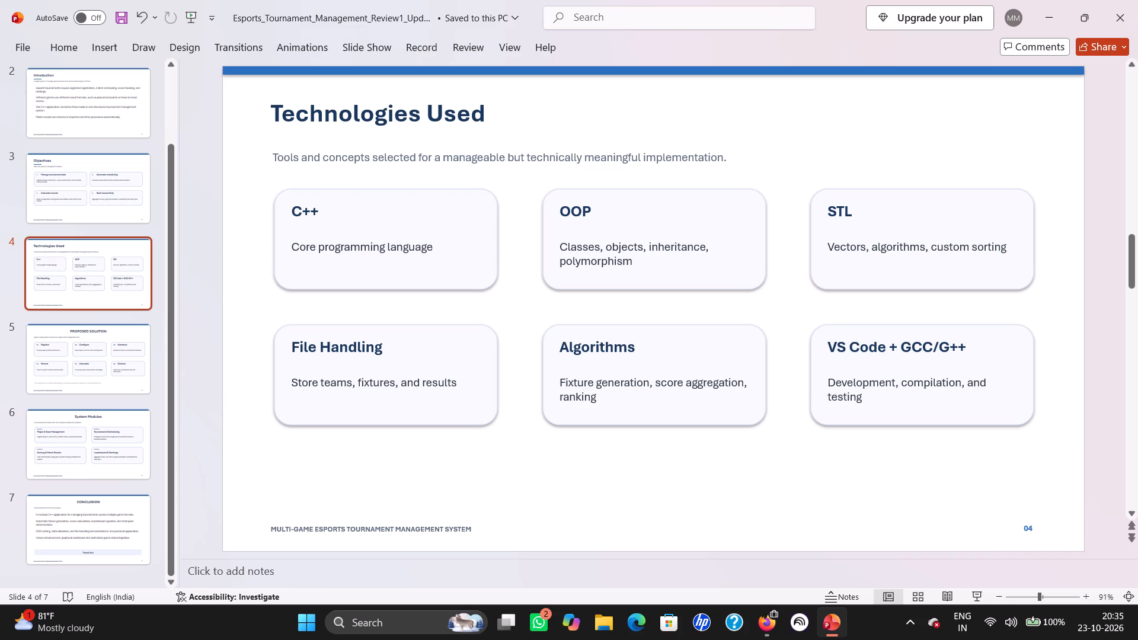
Center the Technologies Used title on slide 4 and select its whole text.
{"action": "left_click", "coordinate": [274, 112]}
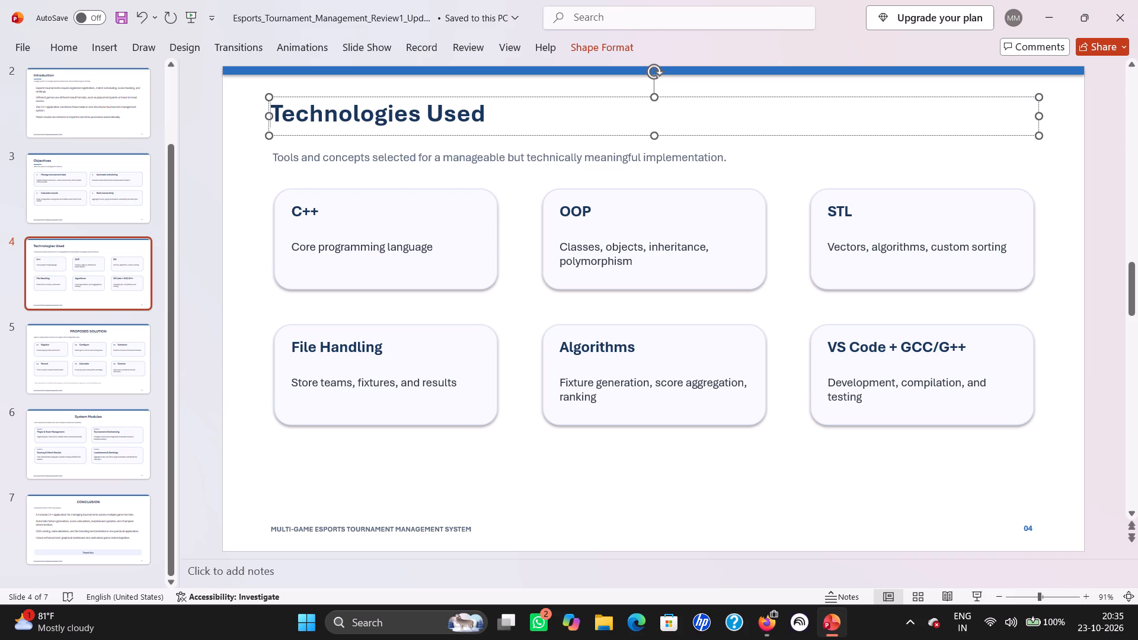
{"action": "key", "text": "ctrl+e"}
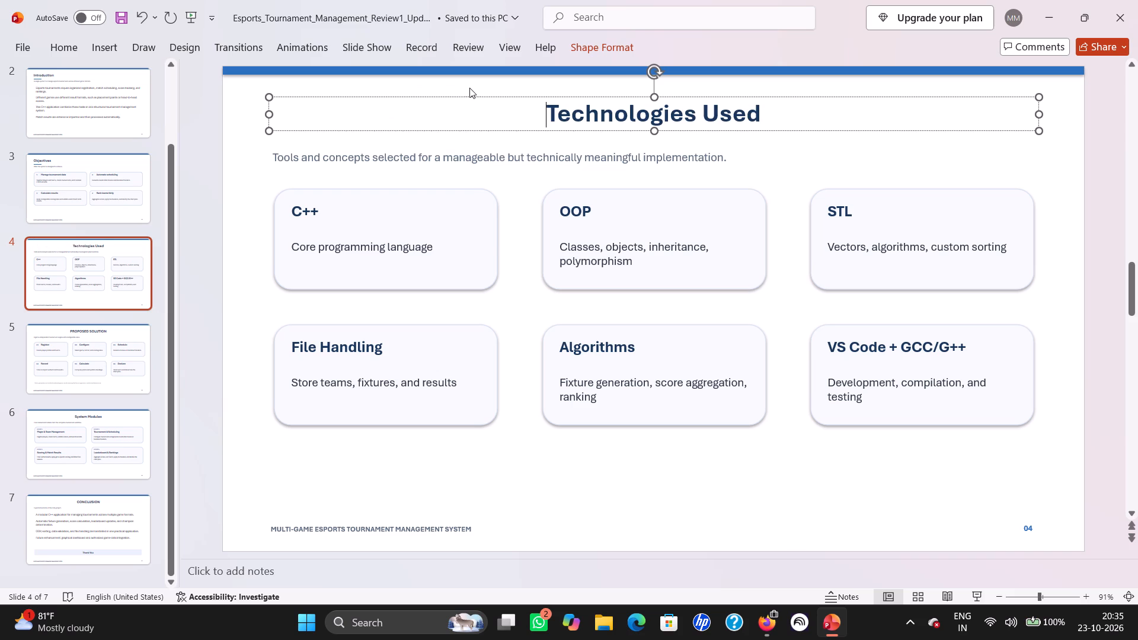
{"action": "key", "text": "ctrl+a"}
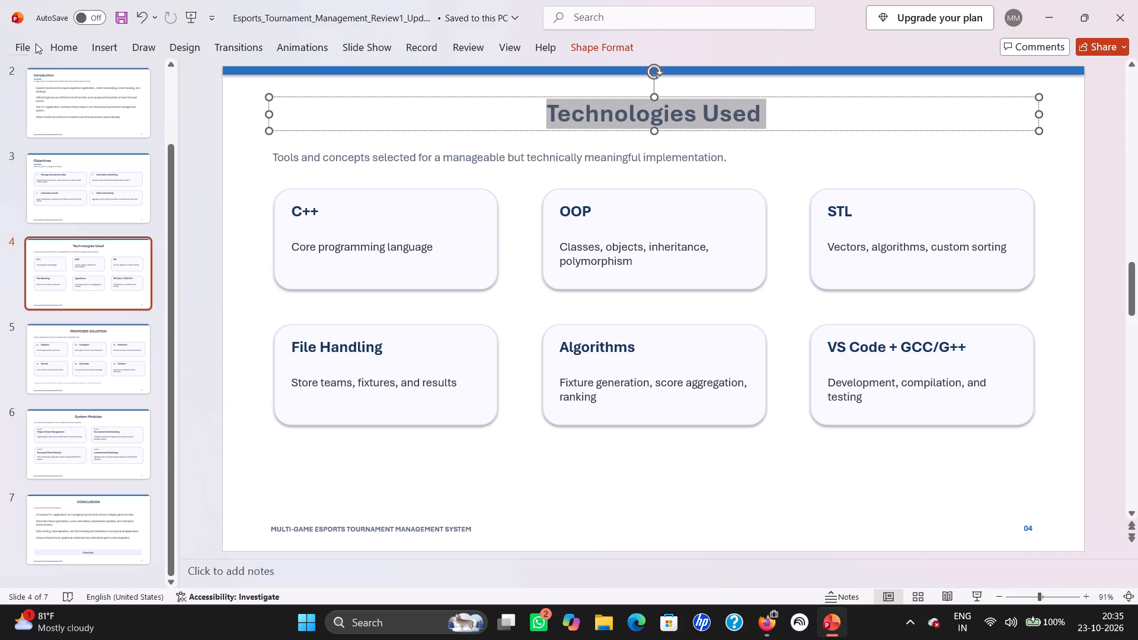
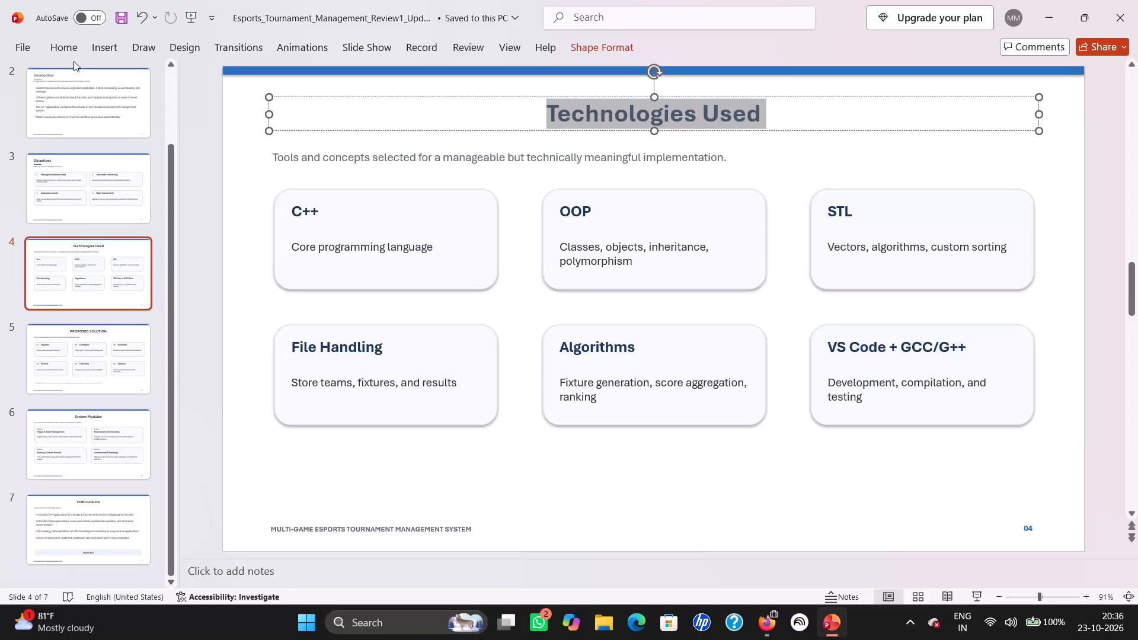
Change the Technologies Used title on slide 4 to uppercase.
{"action": "left_click", "coordinate": [72, 51]}
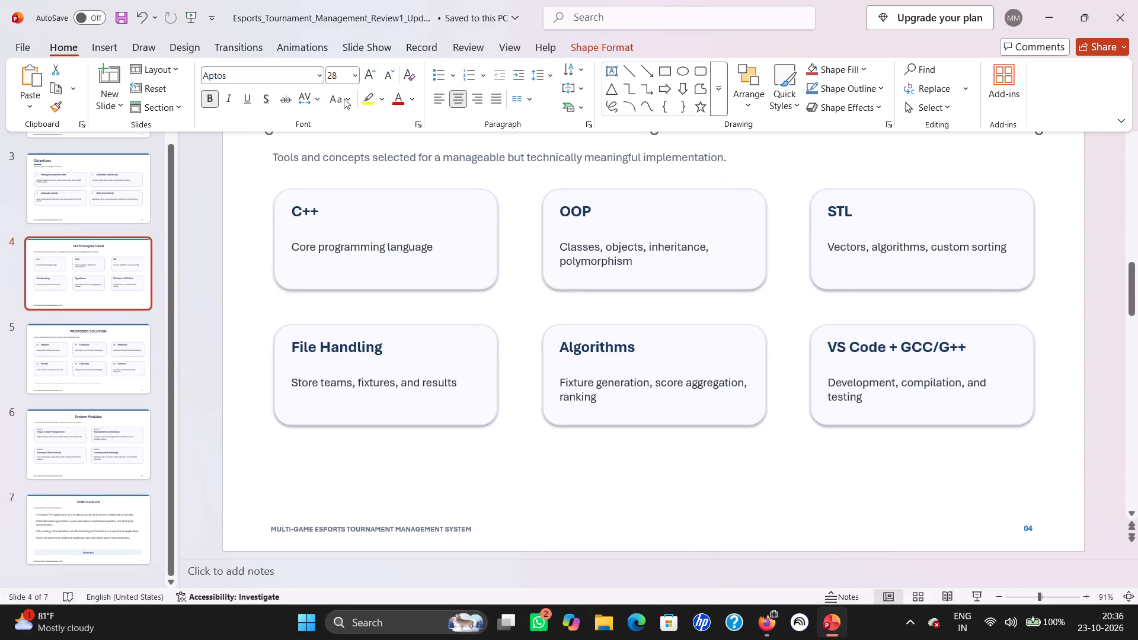
{"action": "left_click", "coordinate": [345, 101]}
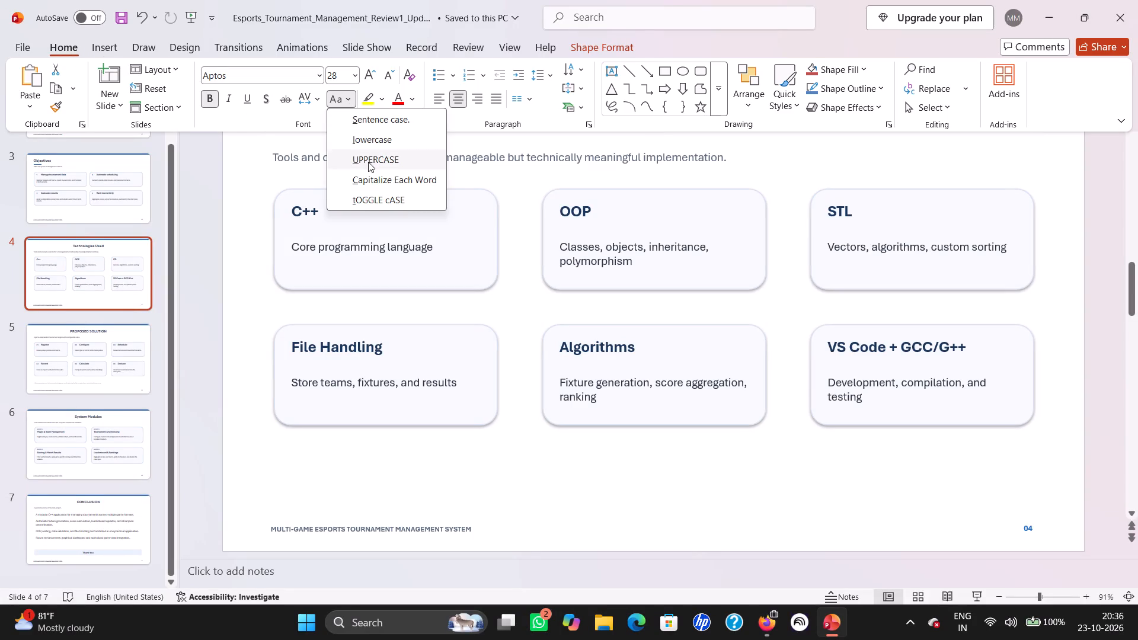
{"action": "left_click", "coordinate": [368, 162]}
Delete the short blue underline beneath the Objectives title on slide 3.
{"action": "left_click", "coordinate": [126, 204]}
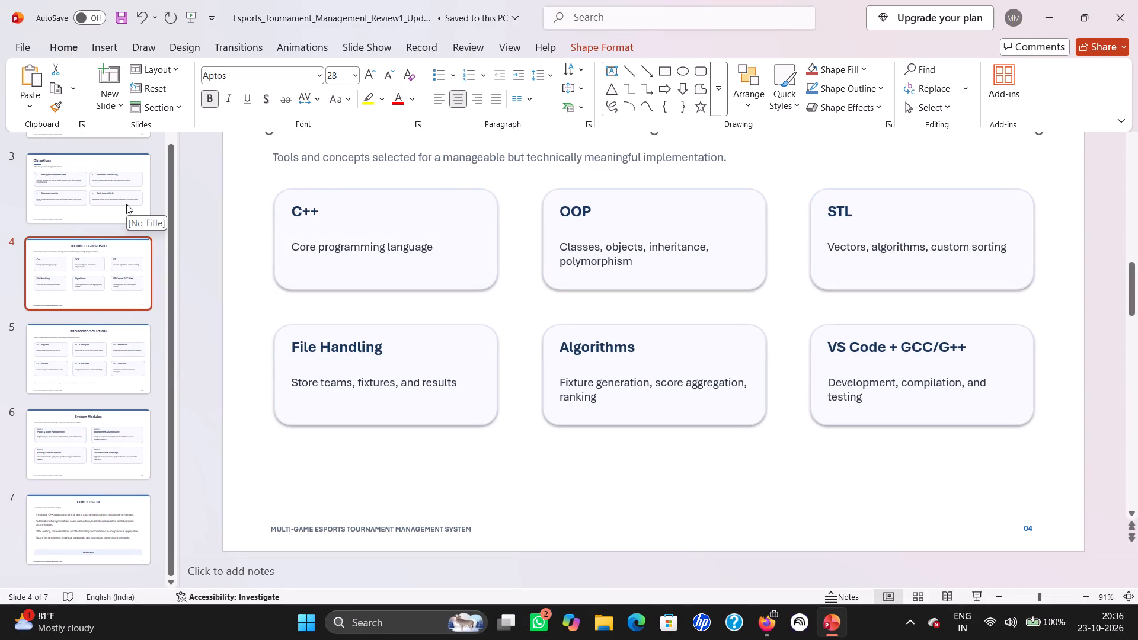
{"action": "left_click", "coordinate": [126, 204]}
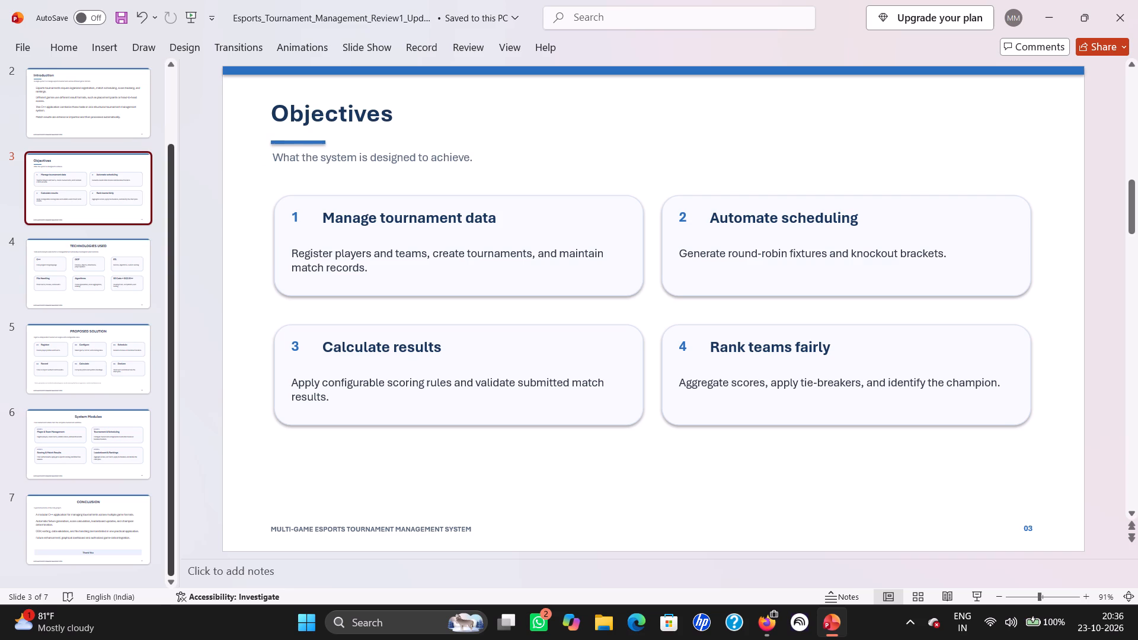
{"action": "left_click", "coordinate": [289, 143]}
{"action": "key", "text": "Delete"}
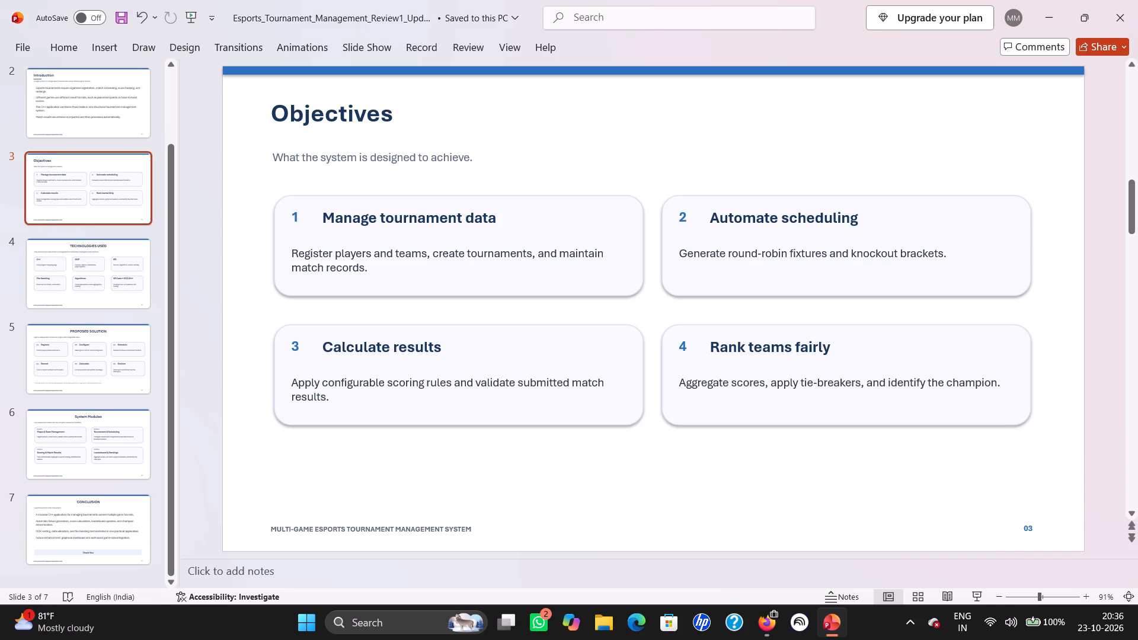
Center the Objectives title on slide 3 and change its text to uppercase.
{"action": "left_click", "coordinate": [301, 114]}
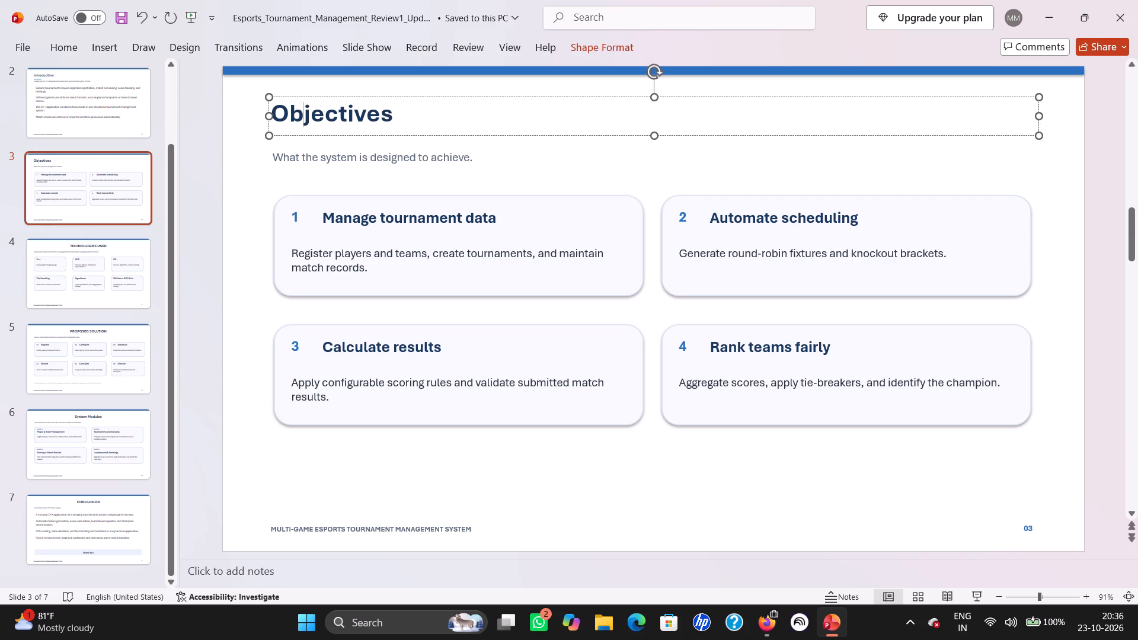
{"action": "key", "text": "ctrl+e"}
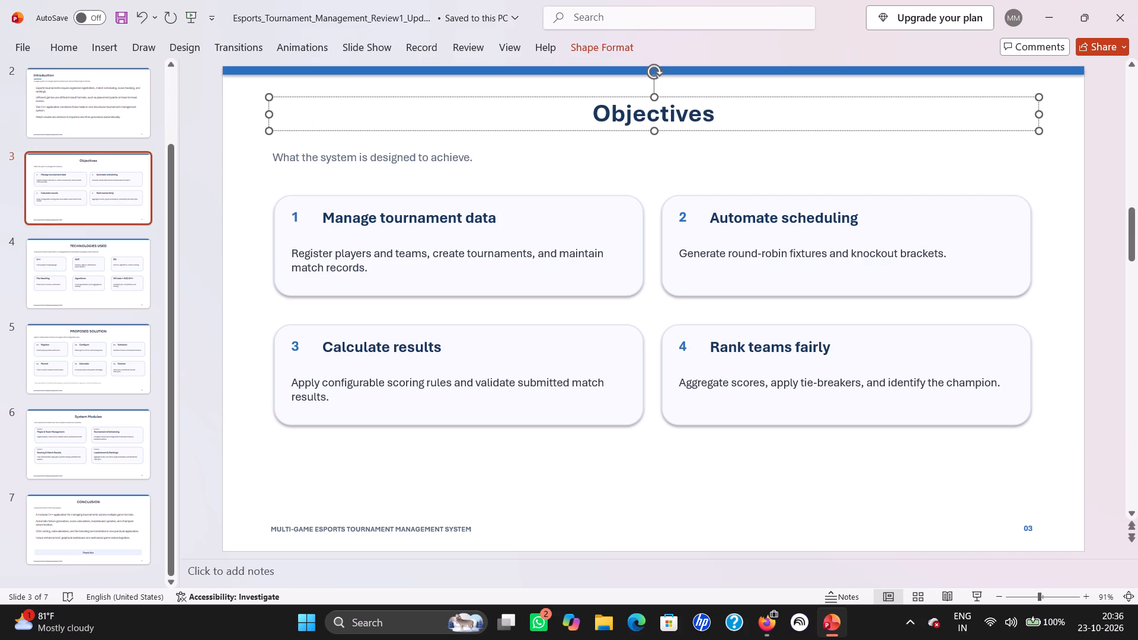
{"action": "key", "text": "ctrl+a"}
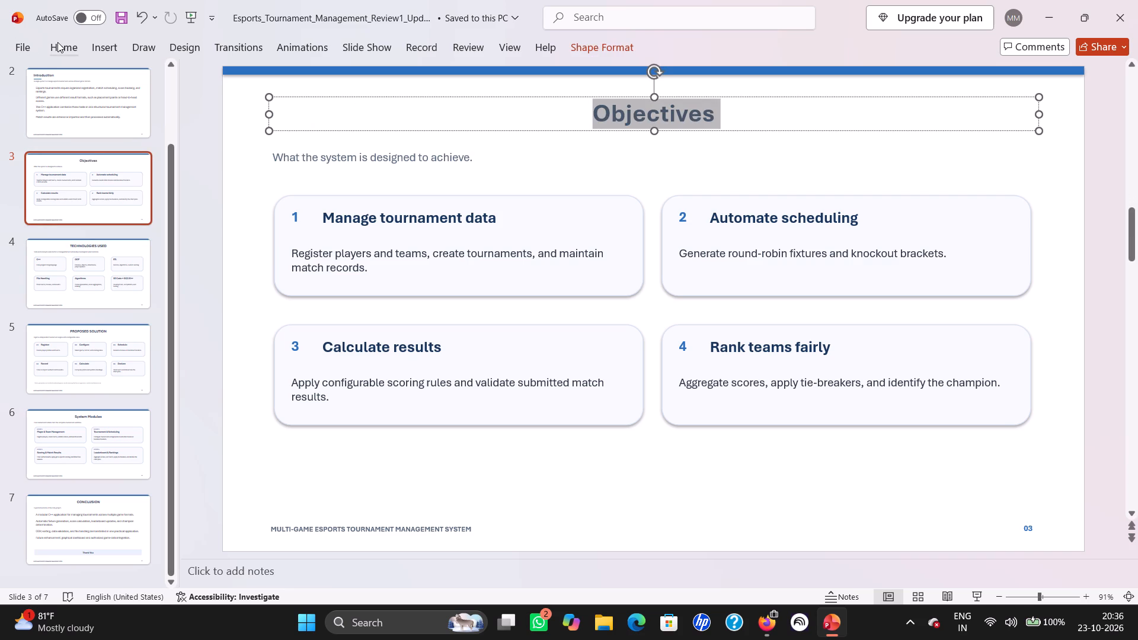
{"action": "left_click", "coordinate": [55, 43]}
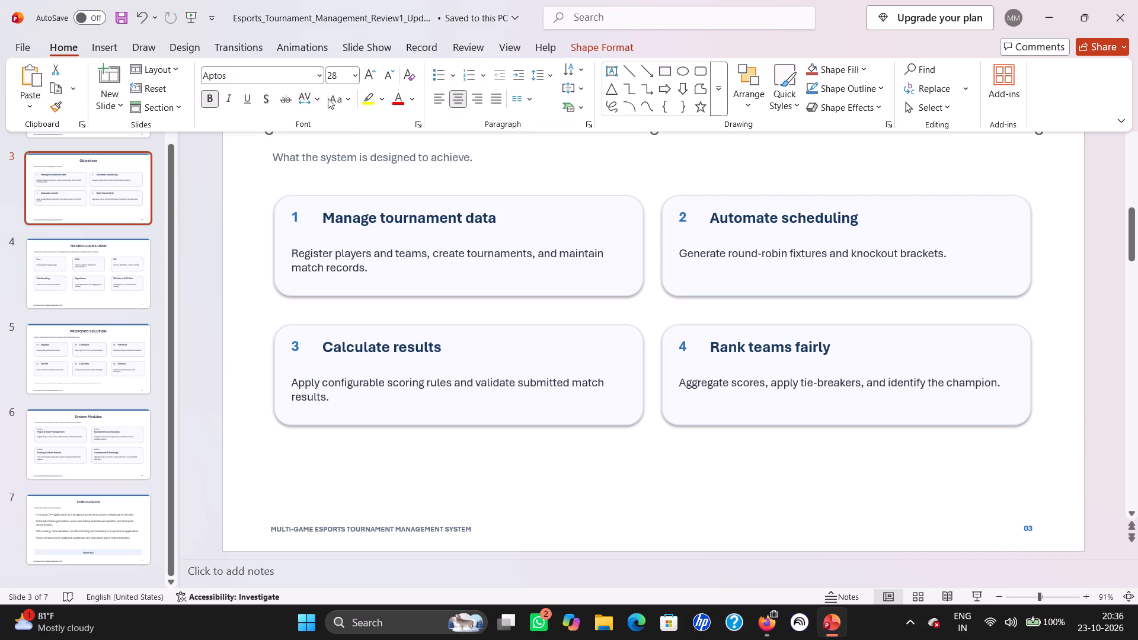
{"action": "left_click", "coordinate": [346, 98]}
{"action": "left_click", "coordinate": [367, 158]}
{"action": "left_click", "coordinate": [239, 183]}
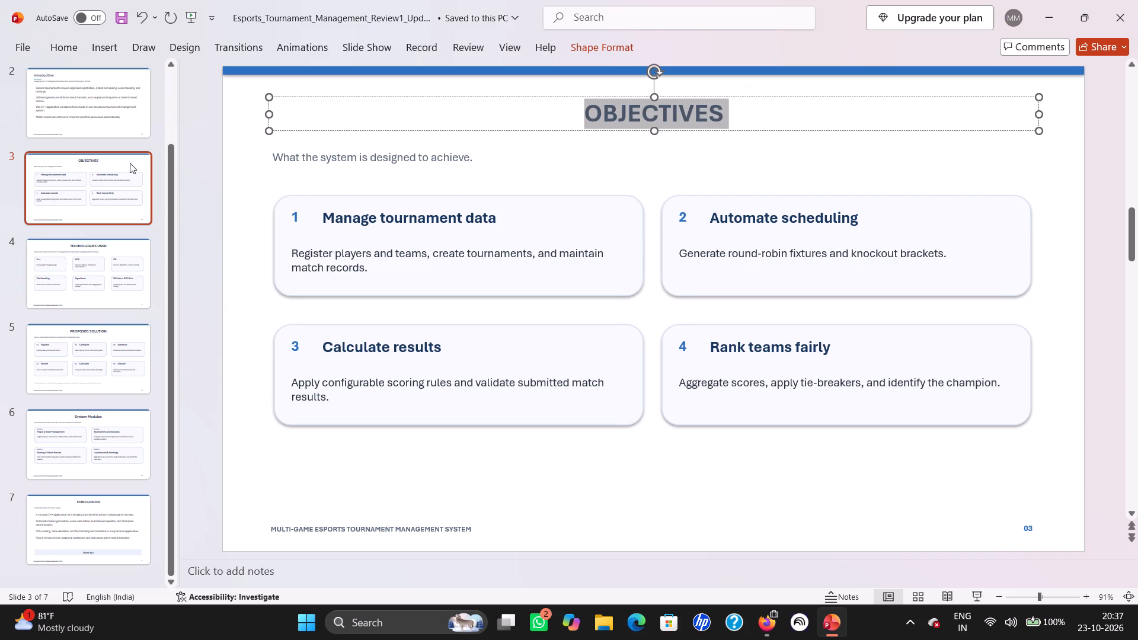
Delete the short blue underline beneath the Introduction title on slide 2.
{"action": "left_click", "coordinate": [97, 129]}
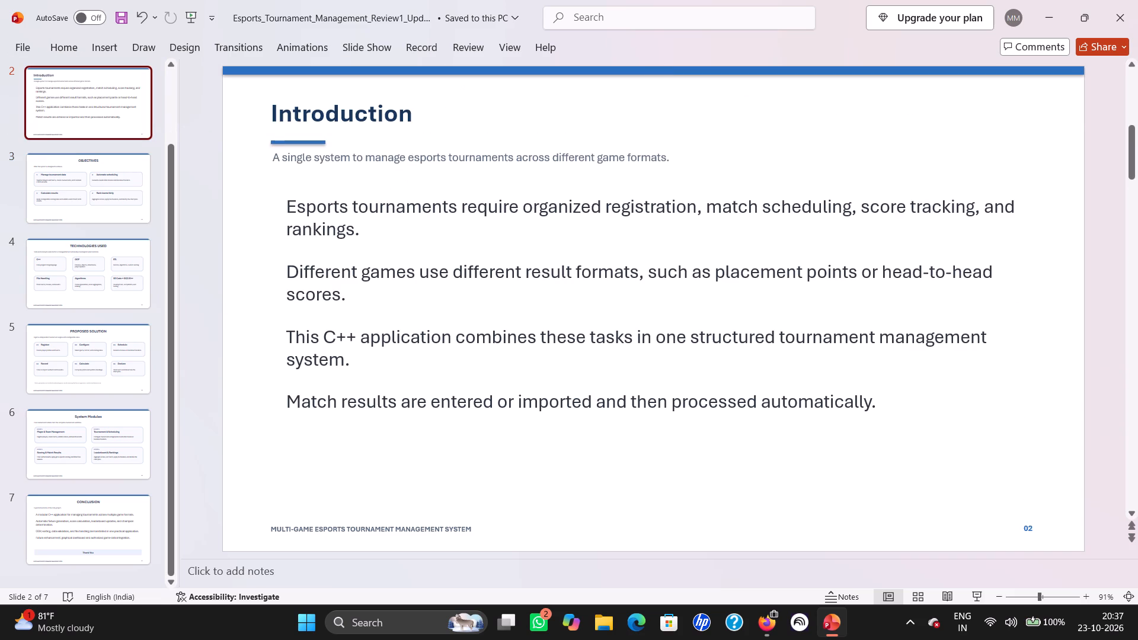
{"action": "left_click", "coordinate": [298, 139]}
{"action": "key", "text": "Delete"}
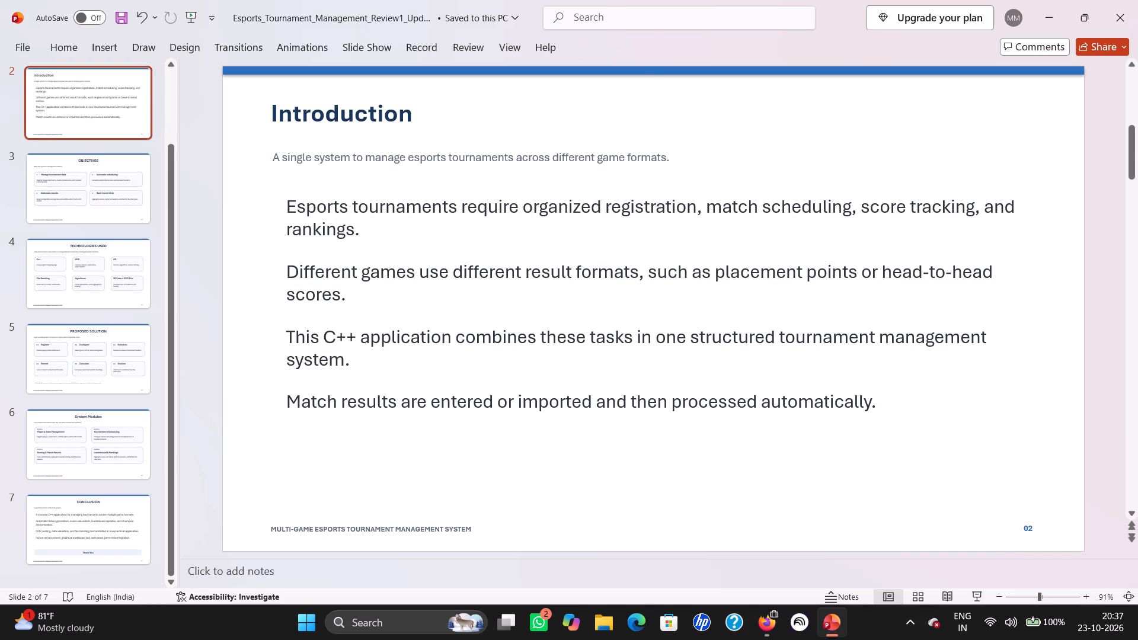
Center the Introduction title on slide 2 and change its text to uppercase.
{"action": "left_click", "coordinate": [289, 117]}
{"action": "key", "text": "ctrl+e"}
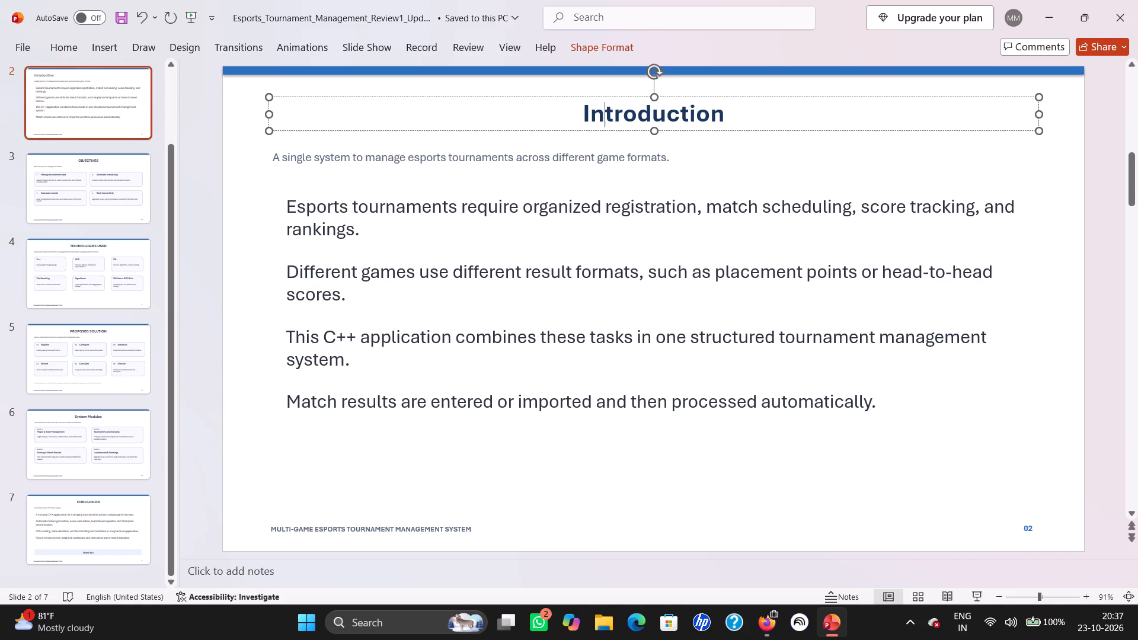
{"action": "key", "text": "ctrl+a"}
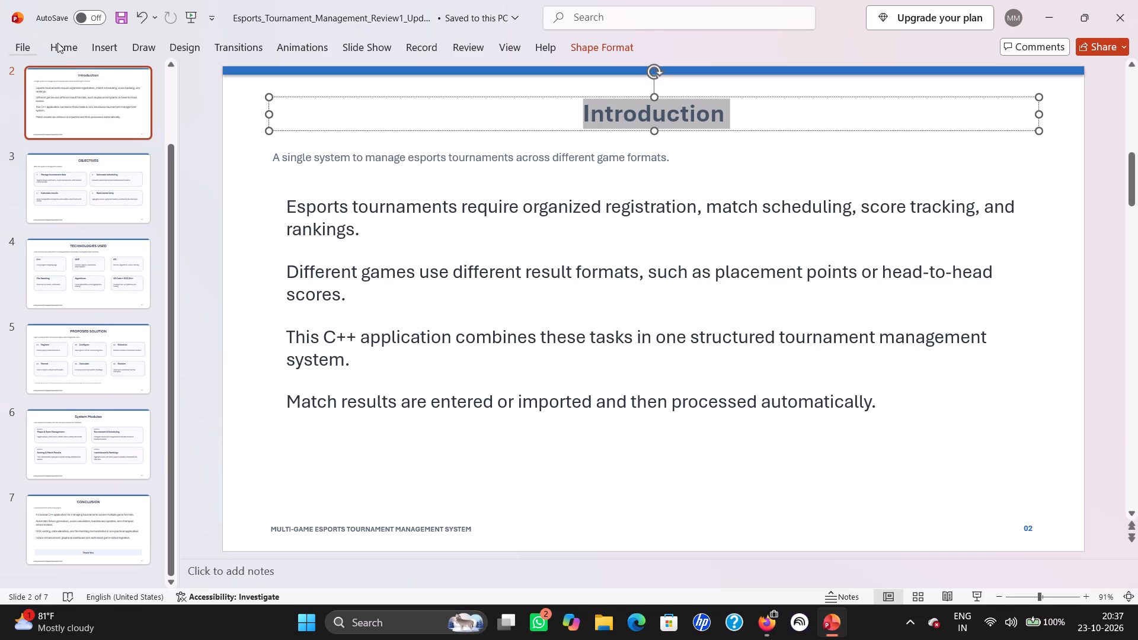
{"action": "left_click", "coordinate": [60, 44]}
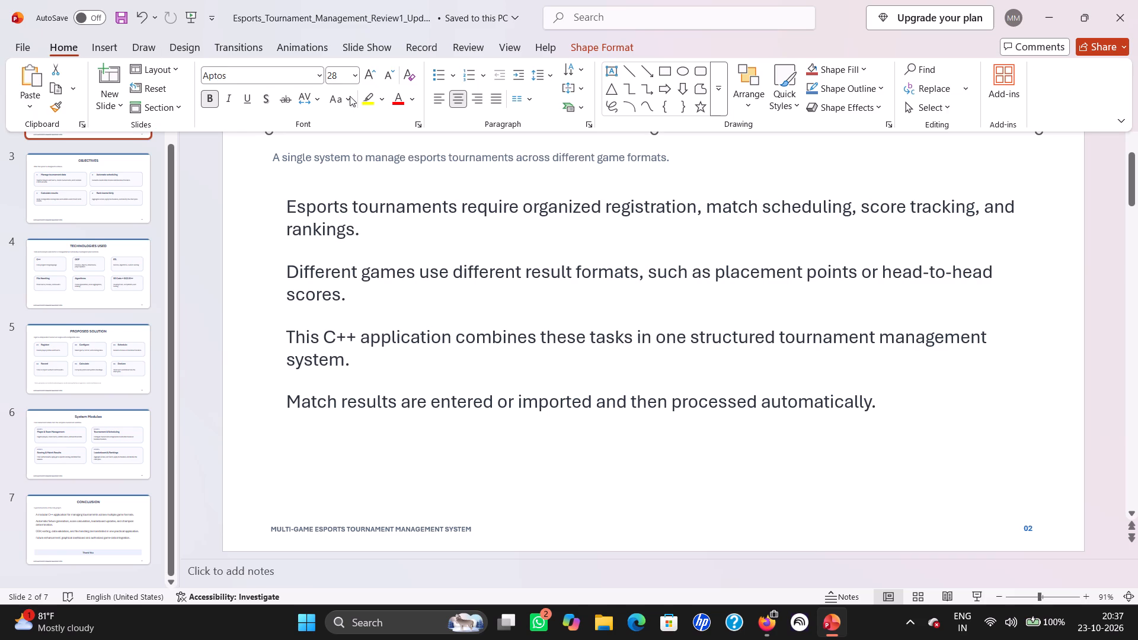
{"action": "left_click", "coordinate": [350, 96]}
{"action": "left_click", "coordinate": [372, 164]}
Delete the "COLLEGE MINI-PROJECT • REVIEW 1" line above the main title on slide 1, including its text box.
{"action": "scroll", "coordinate": [99, 189], "scroll_direction": "up", "scroll_amount": 3}
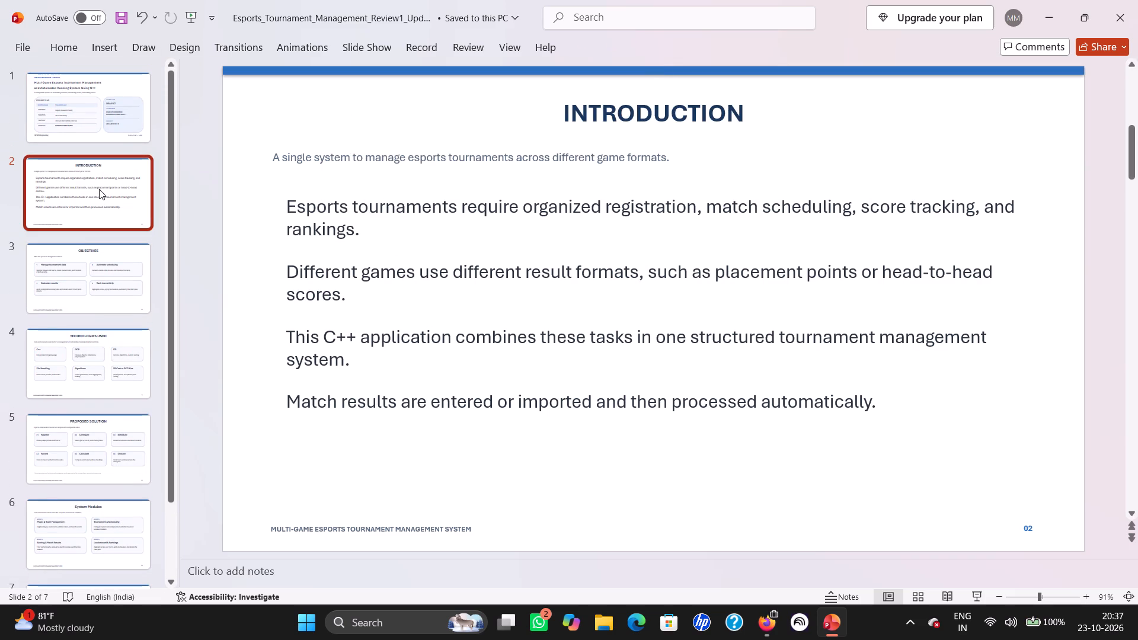
{"action": "scroll", "coordinate": [99, 189], "scroll_direction": "up", "scroll_amount": 1}
{"action": "left_click", "coordinate": [113, 111]}
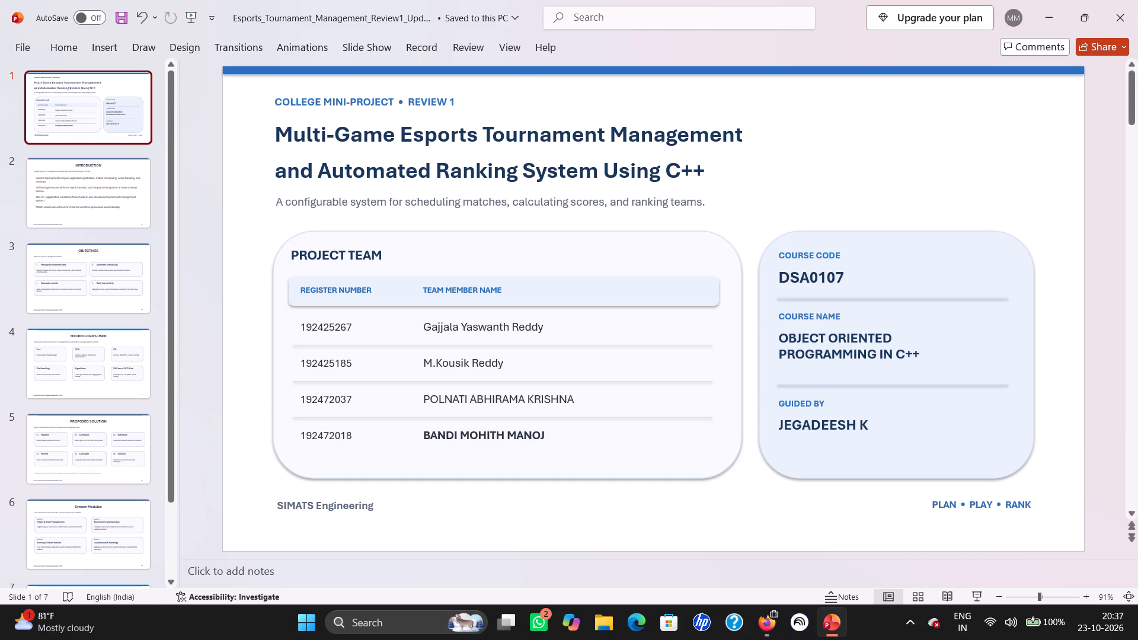
{"action": "left_click_drag", "start_coordinate": [278, 103], "coordinate": [481, 92]}
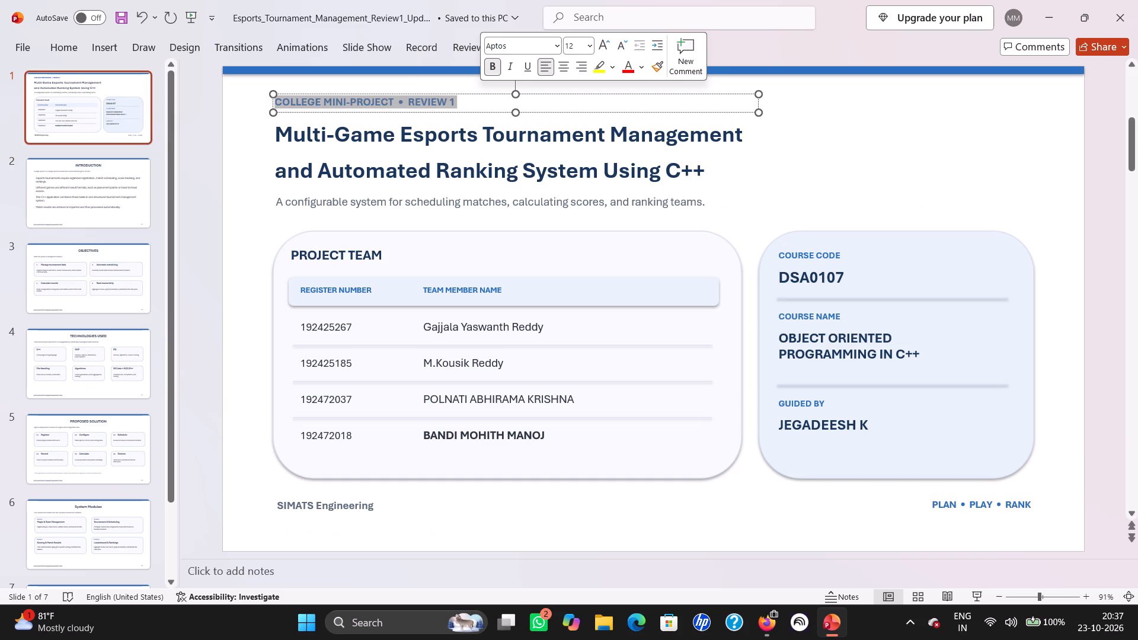
{"action": "key", "text": "Delete"}
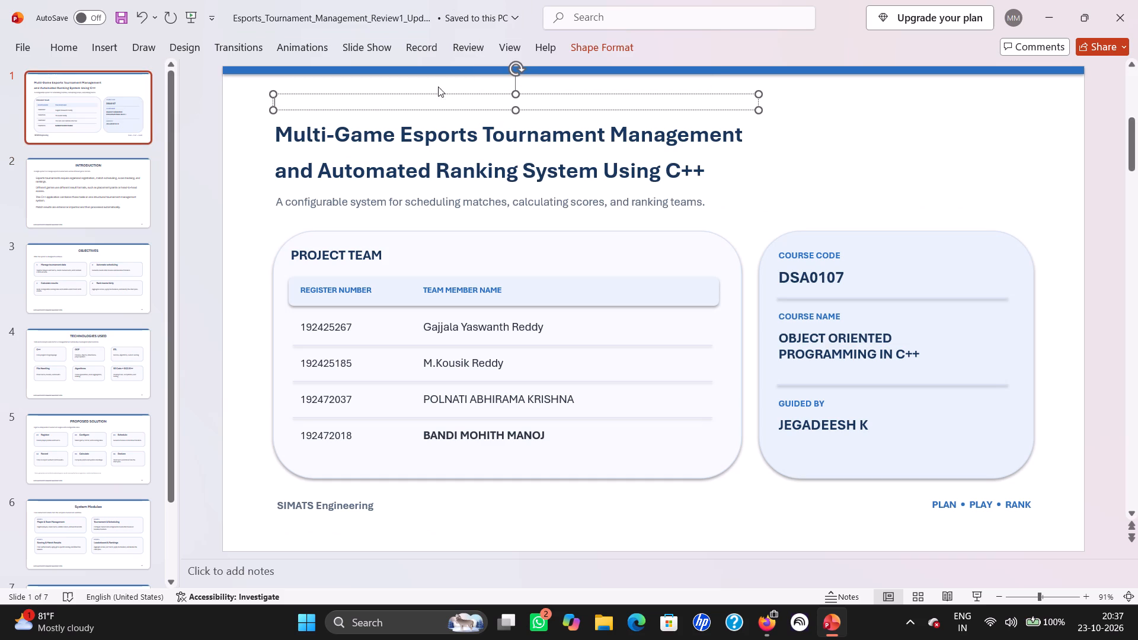
{"action": "left_click", "coordinate": [433, 94]}
{"action": "key", "text": "Delete"}
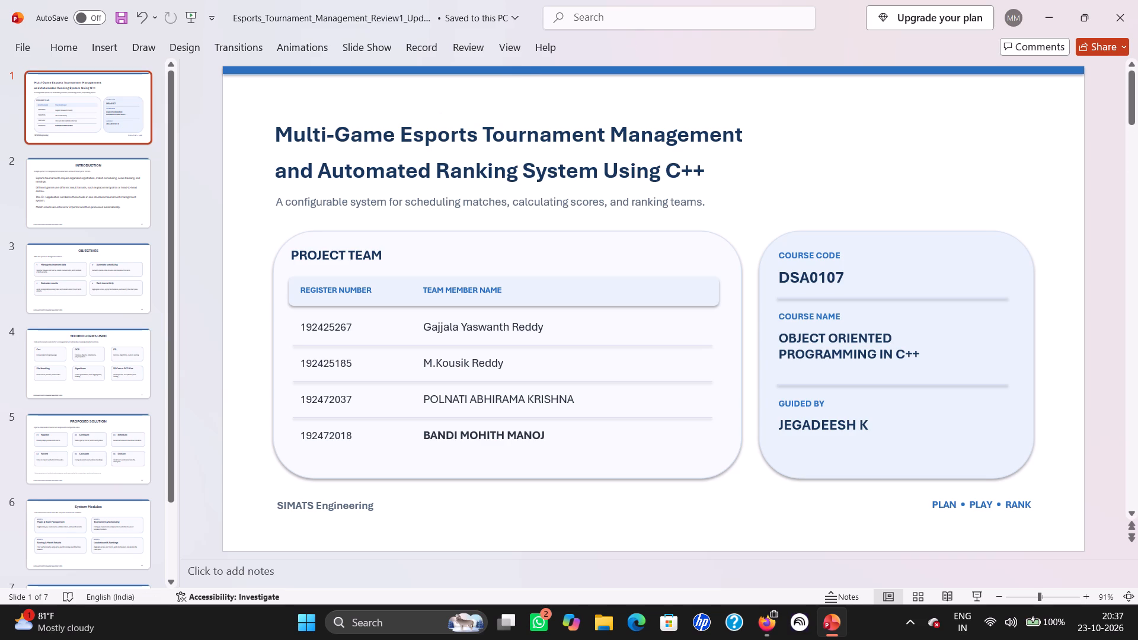
On slide 1, move "and Automated Ranking System Using C++" to the end of the first title line's text box, deleting its emptied box.
{"action": "left_click_drag", "start_coordinate": [278, 132], "coordinate": [501, 177]}
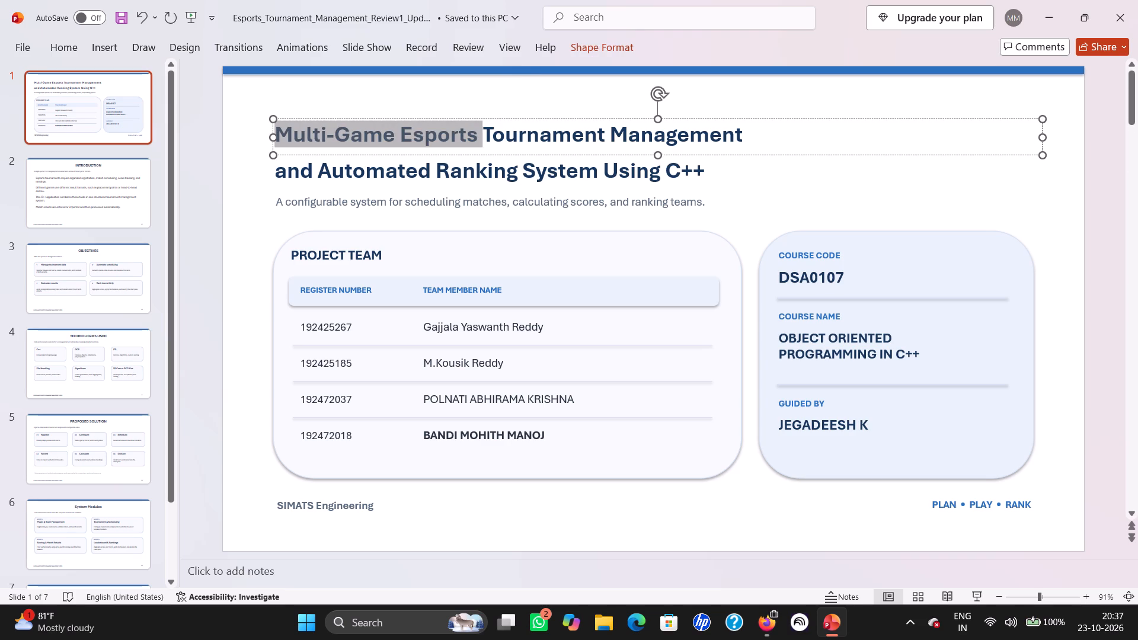
{"action": "left_click_drag", "start_coordinate": [501, 177], "coordinate": [787, 127]}
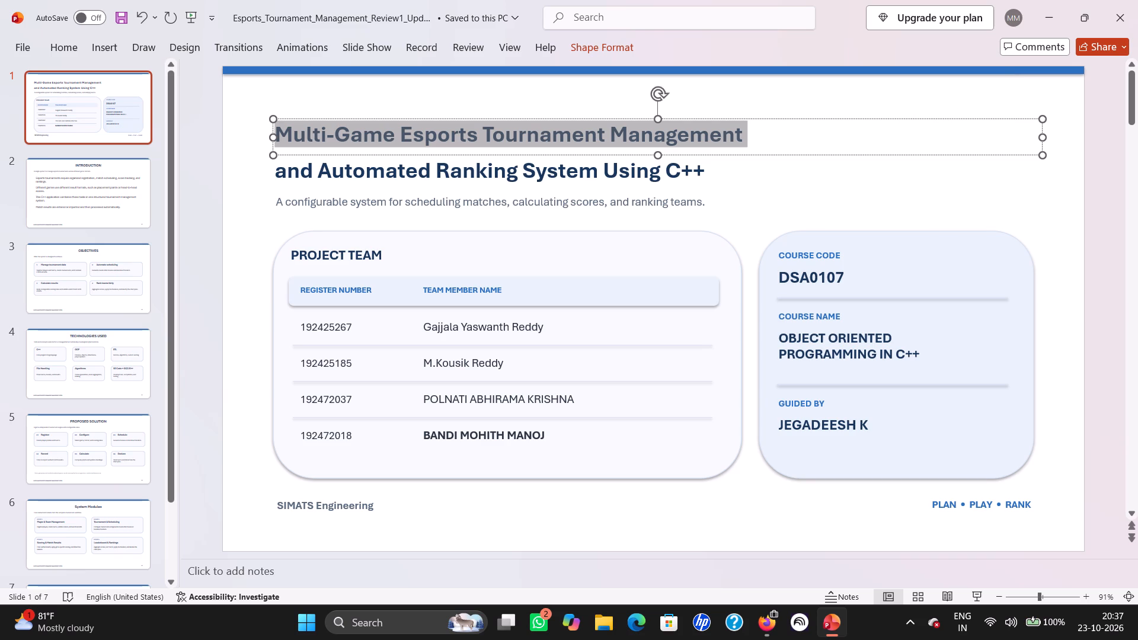
{"action": "left_click", "coordinate": [314, 178]}
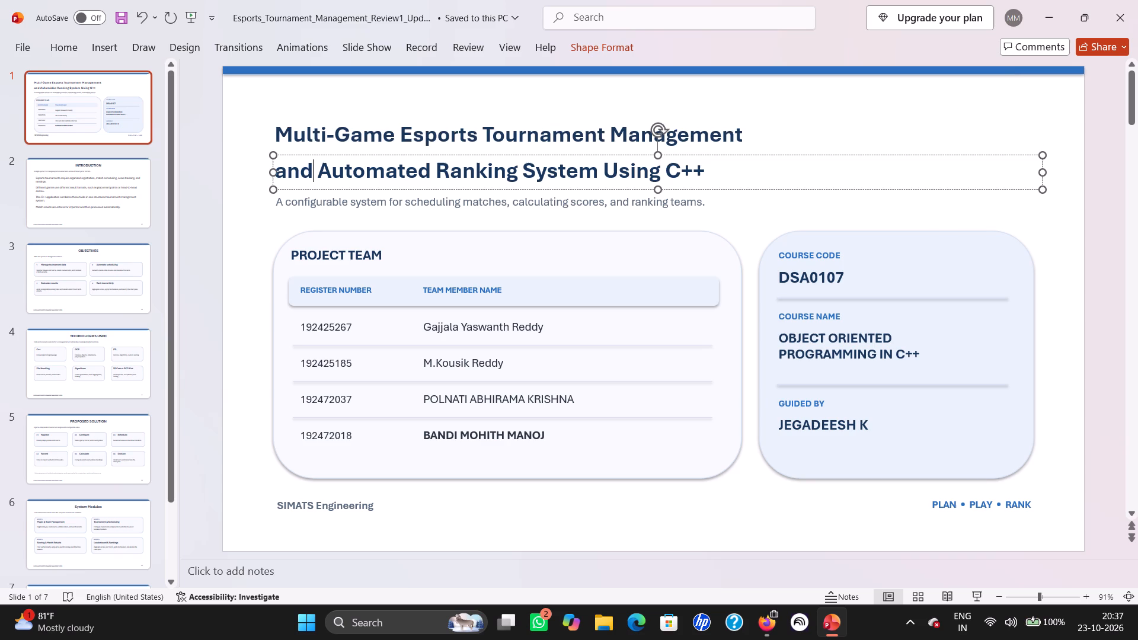
{"action": "key", "text": "ctrl+a"}
{"action": "key", "text": "ctrl+x"}
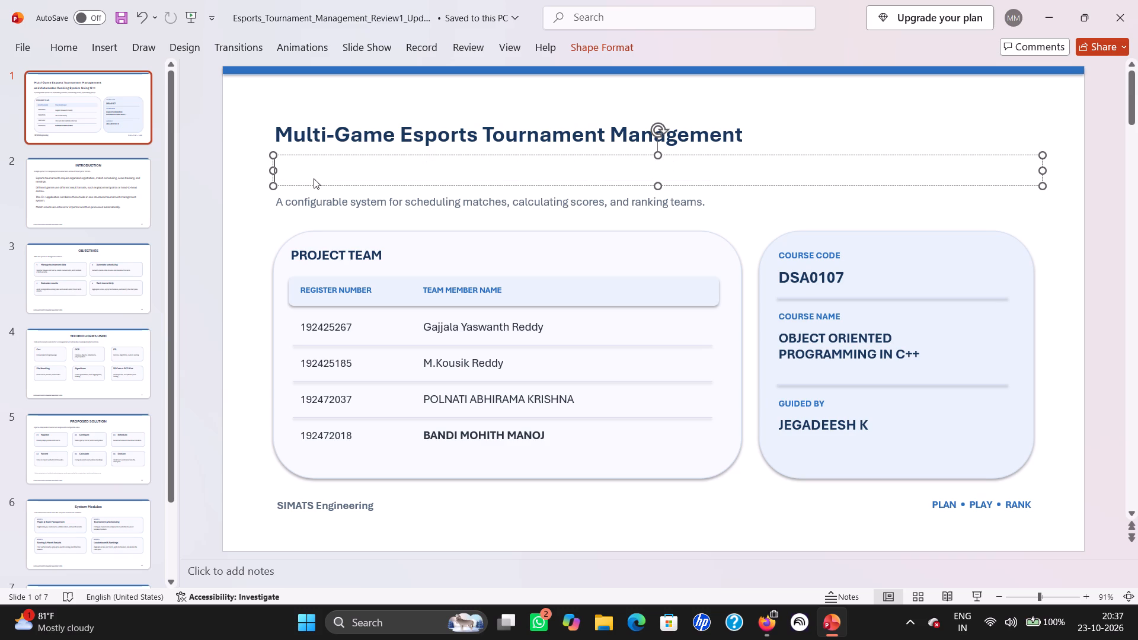
{"action": "left_click", "coordinate": [534, 153]}
{"action": "key", "text": "Delete"}
{"action": "left_click", "coordinate": [548, 130]}
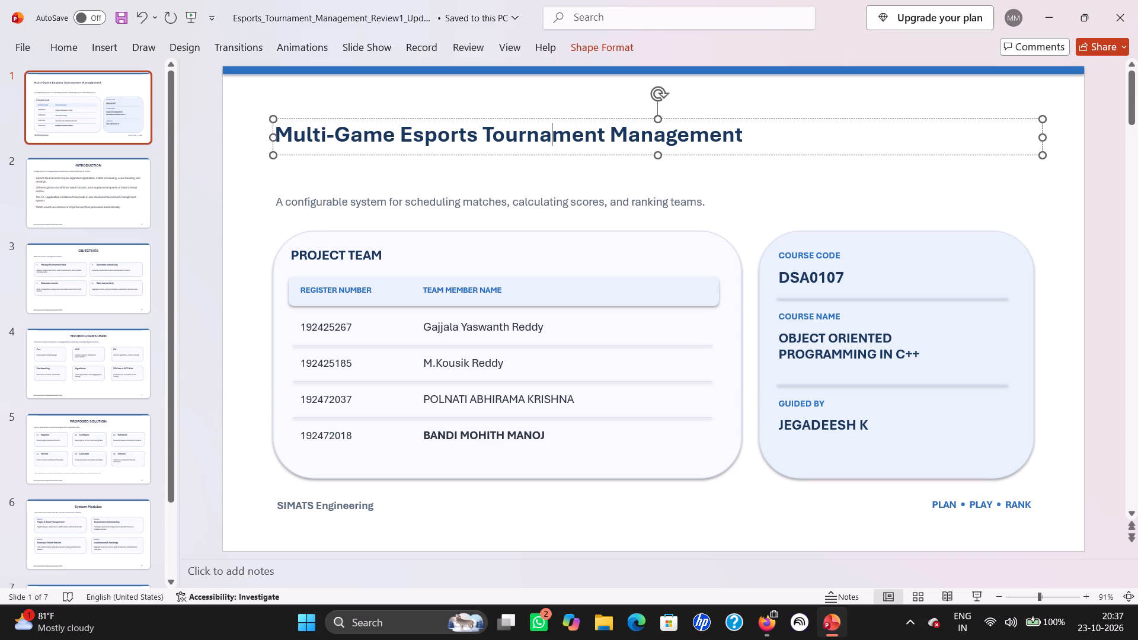
{"action": "left_click", "coordinate": [737, 134]}
{"action": "key", "text": "Right"}
{"action": "key", "text": "space"}
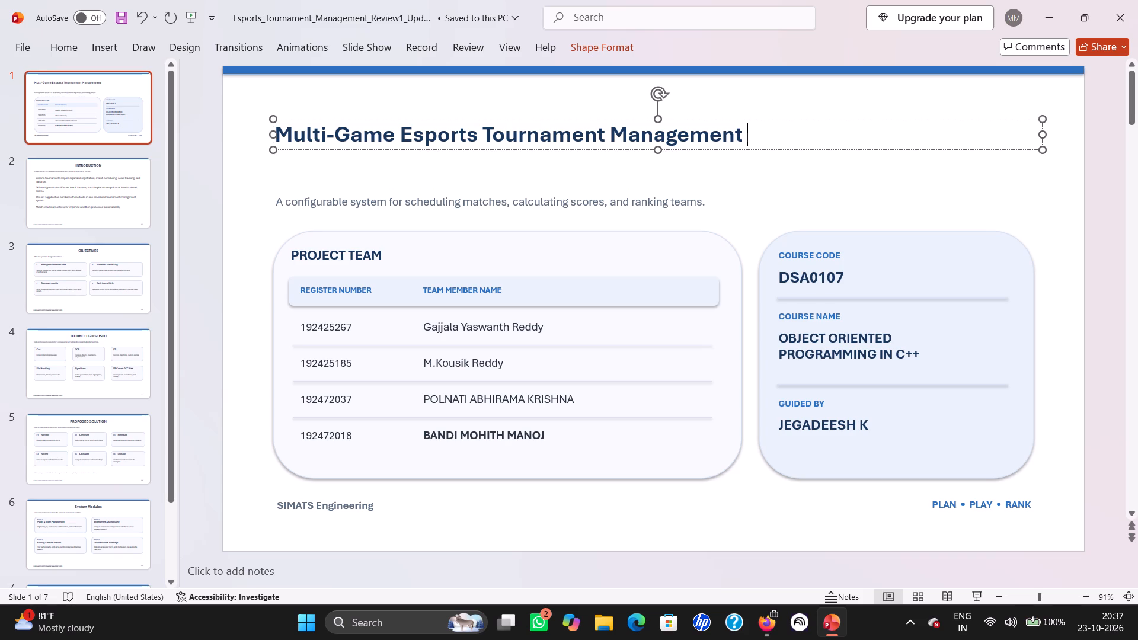
{"action": "key", "text": "ctrl+v"}
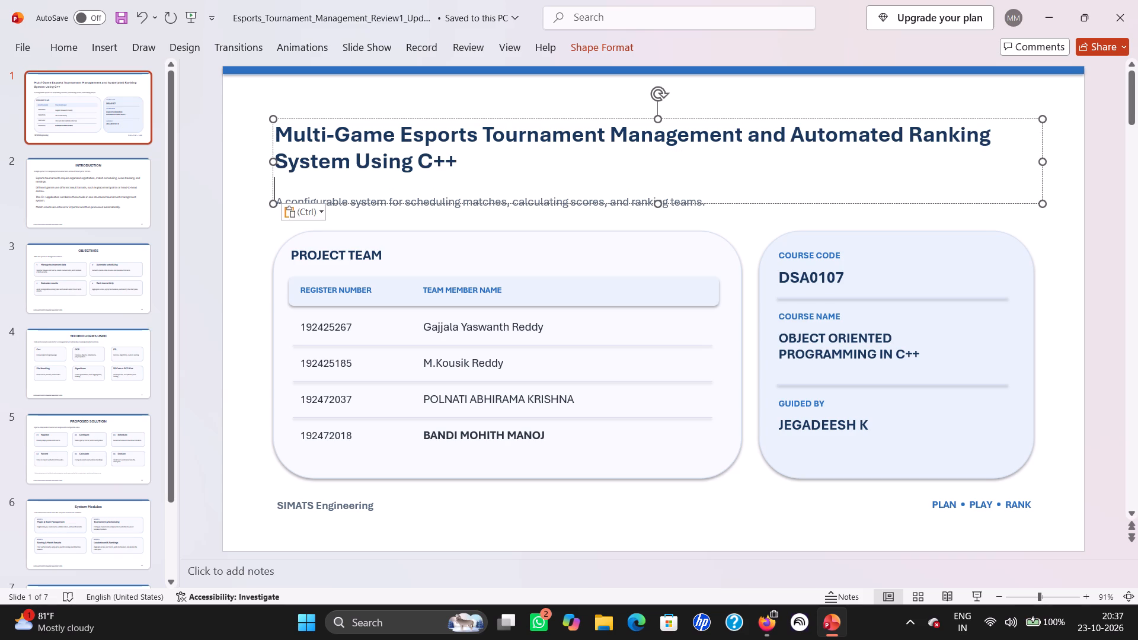
{"action": "key", "text": "BackSpace"}
Center the combined project title and the tagline "A configurable system for scheduling matches..." beneath it on slide 1.
{"action": "key", "text": "ctrl+e"}
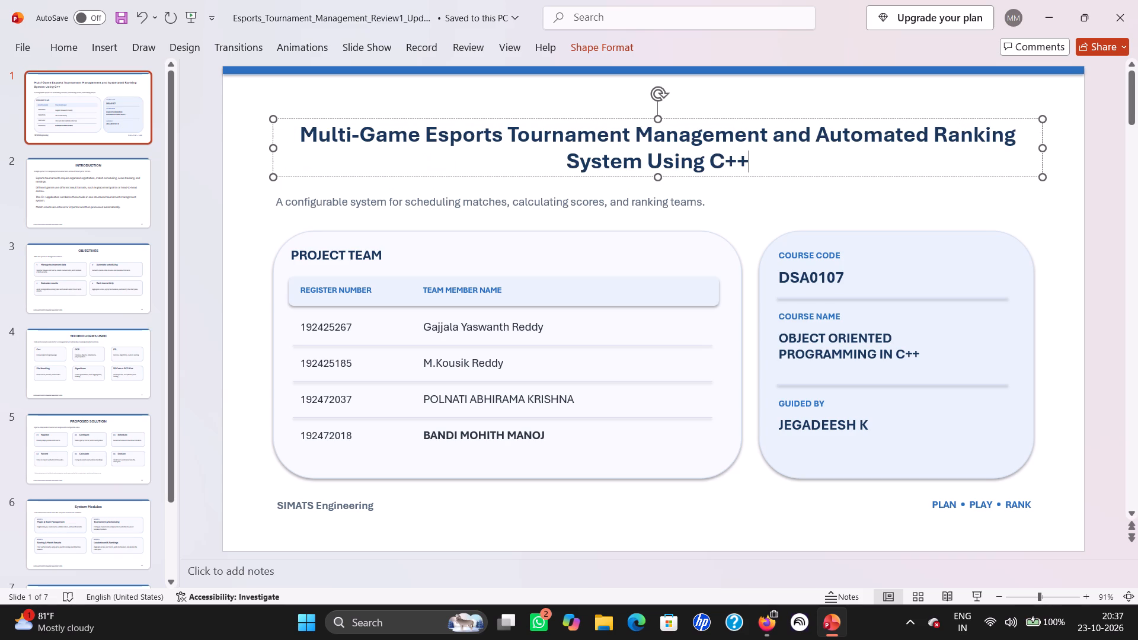
{"action": "left_click", "coordinate": [528, 203]}
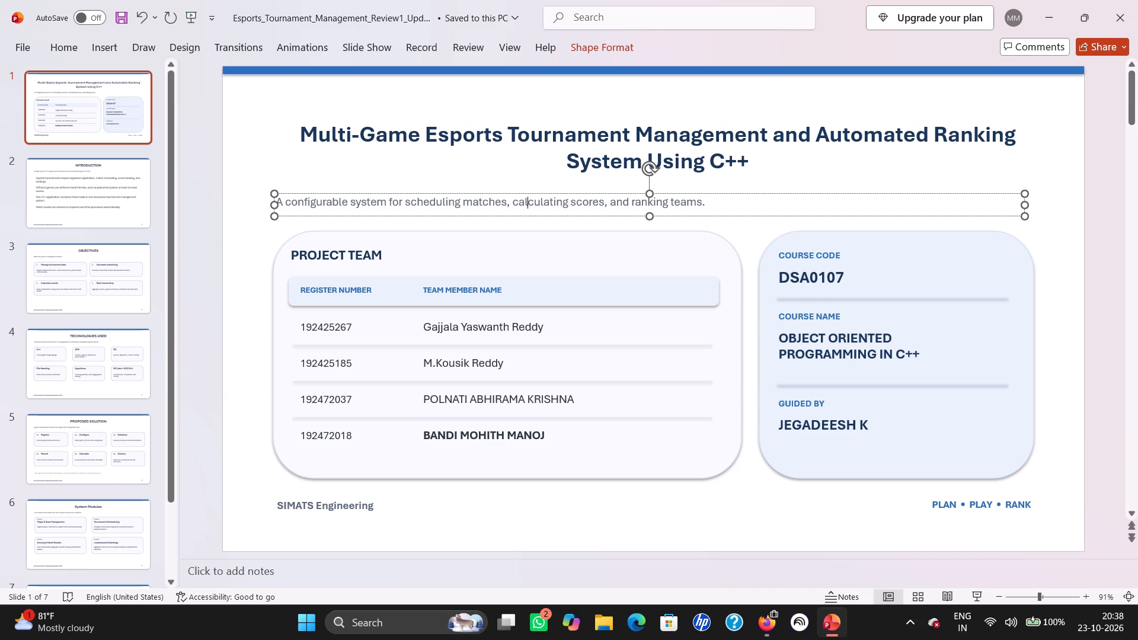
{"action": "key", "text": "ctrl+e"}
{"action": "left_click", "coordinate": [420, 160]}
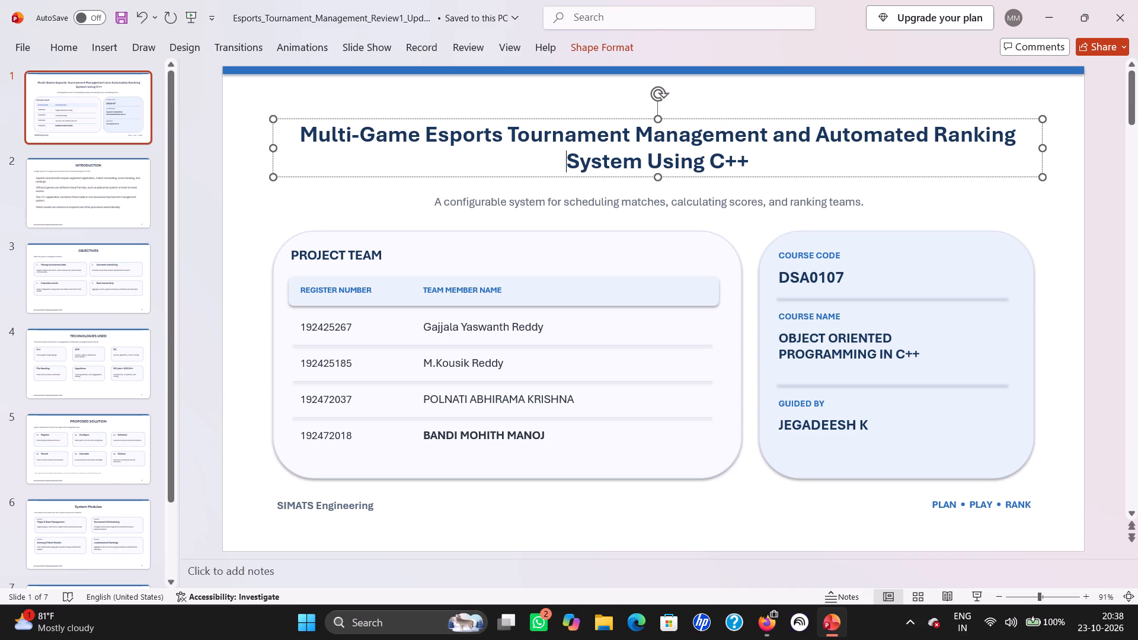
Center the TEAM MEMBER NAME heading and each of the four member names below it in the PROJECT TEAM table on slide 1.
{"action": "left_click", "coordinate": [431, 291]}
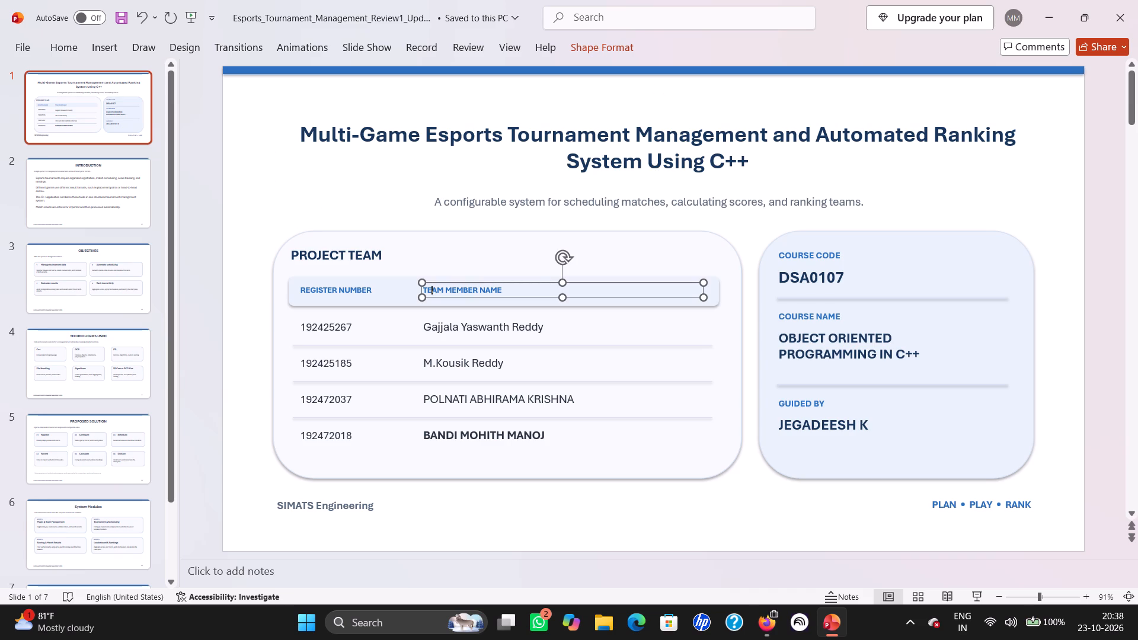
{"action": "left_click", "coordinate": [426, 286]}
{"action": "key", "text": "ctrl+e"}
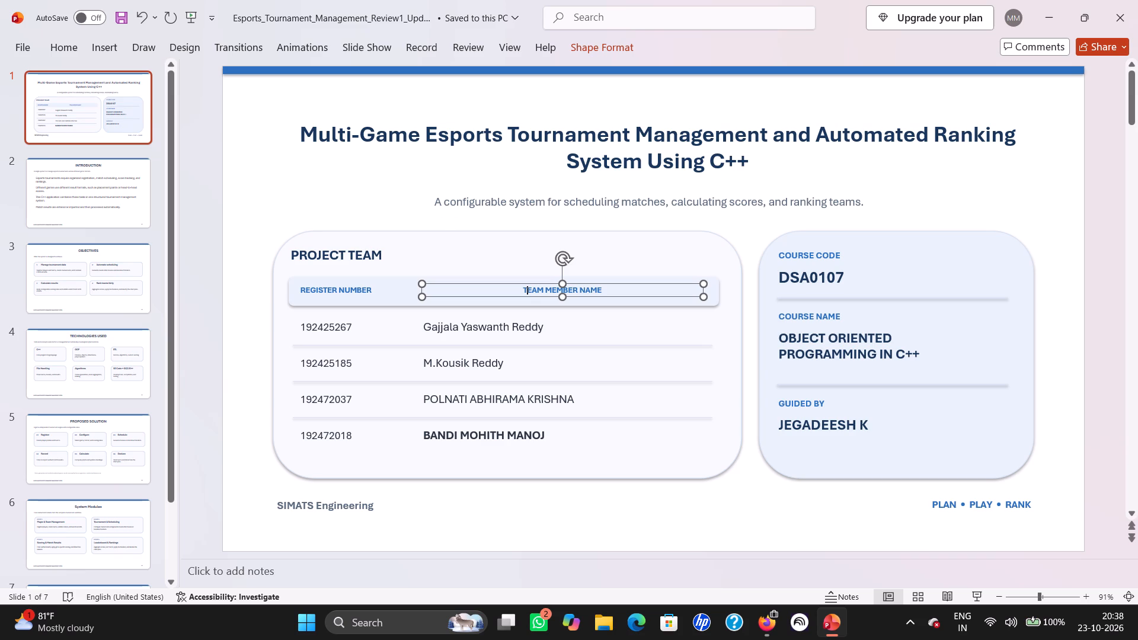
{"action": "left_click", "coordinate": [425, 329]}
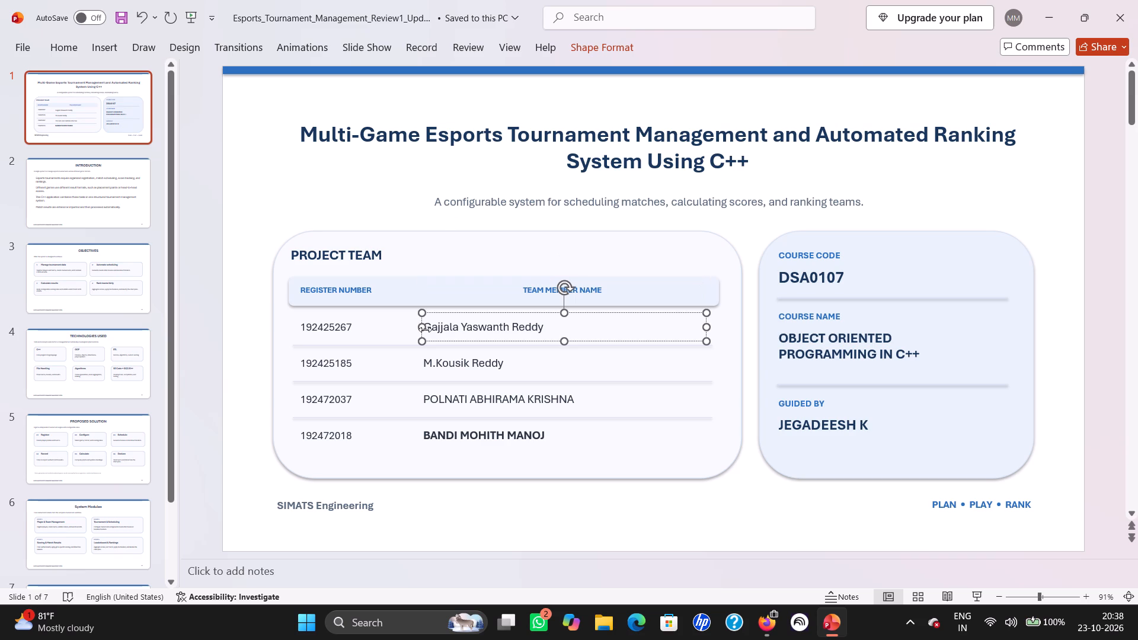
{"action": "key", "text": "ctrl+e"}
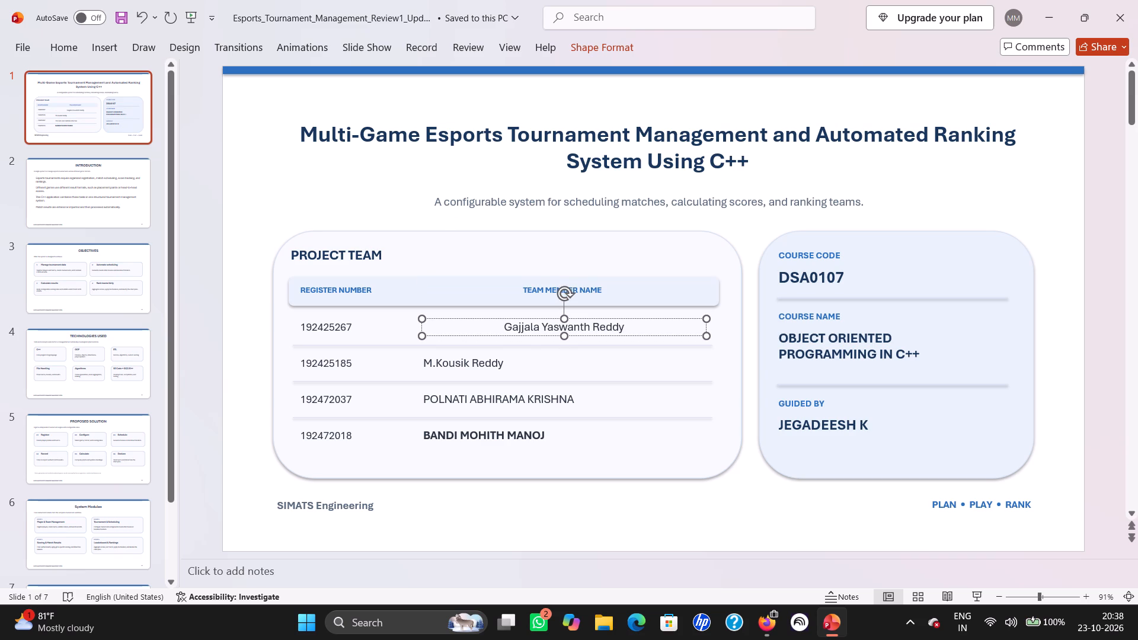
{"action": "left_click", "coordinate": [430, 359]}
{"action": "key", "text": "ctrl+e"}
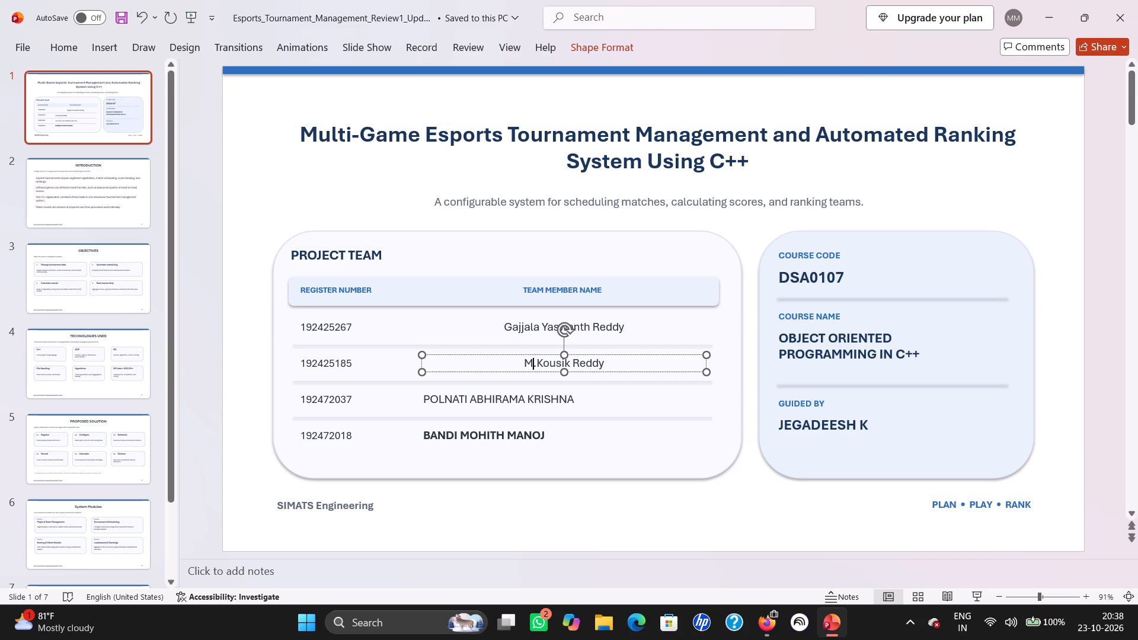
{"action": "left_click", "coordinate": [444, 395]}
{"action": "key", "text": "ctrl+e"}
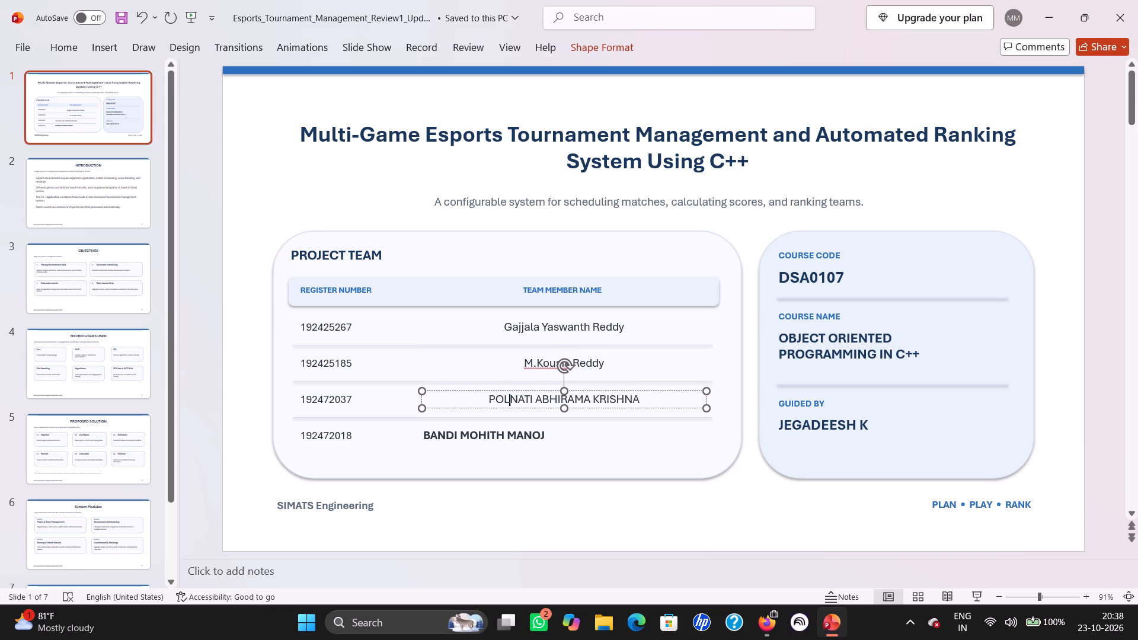
{"action": "left_click", "coordinate": [459, 434]}
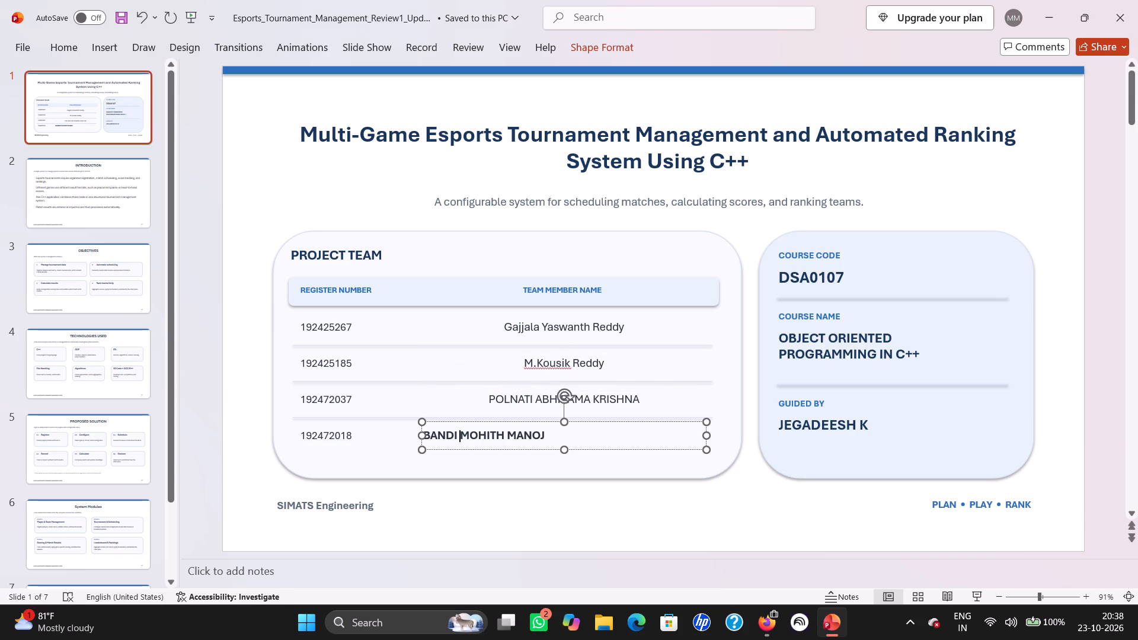
{"action": "key", "text": "ctrl+e"}
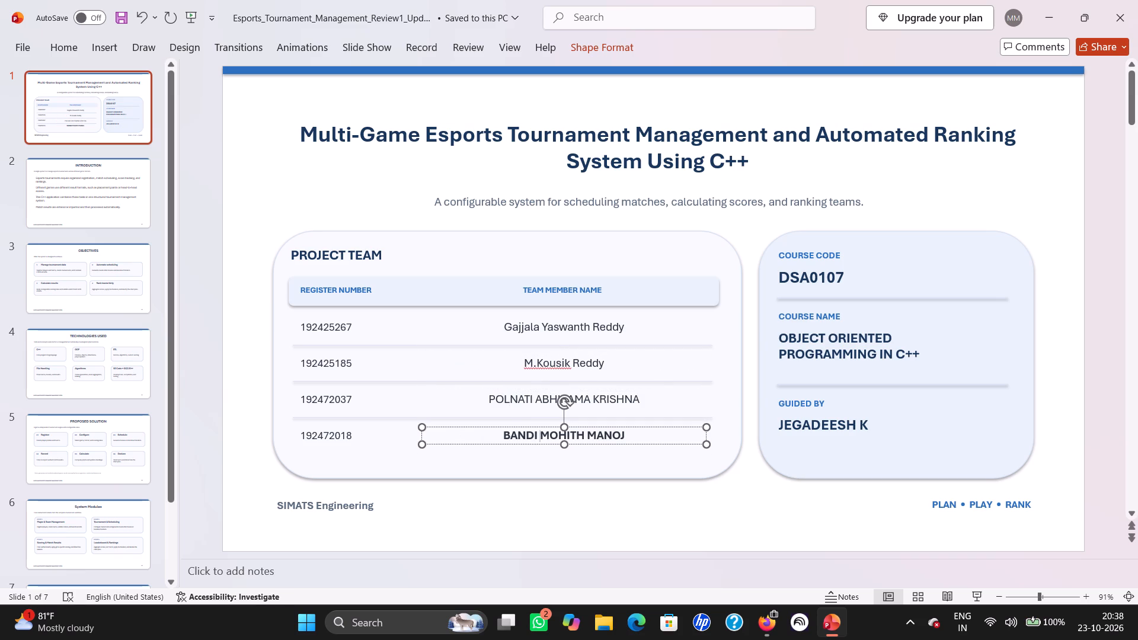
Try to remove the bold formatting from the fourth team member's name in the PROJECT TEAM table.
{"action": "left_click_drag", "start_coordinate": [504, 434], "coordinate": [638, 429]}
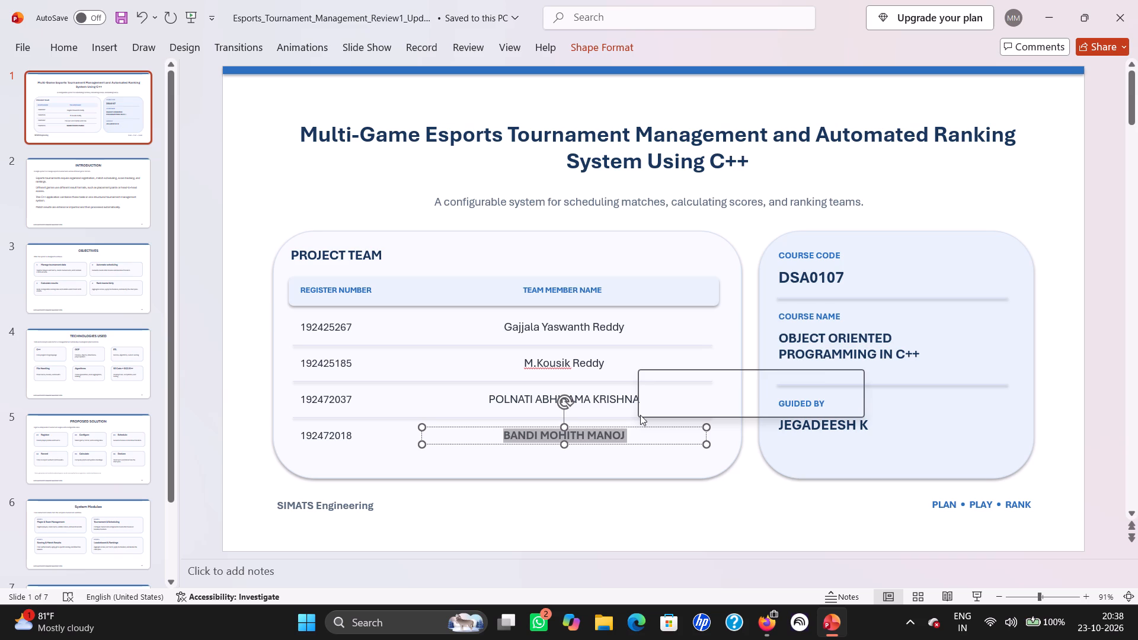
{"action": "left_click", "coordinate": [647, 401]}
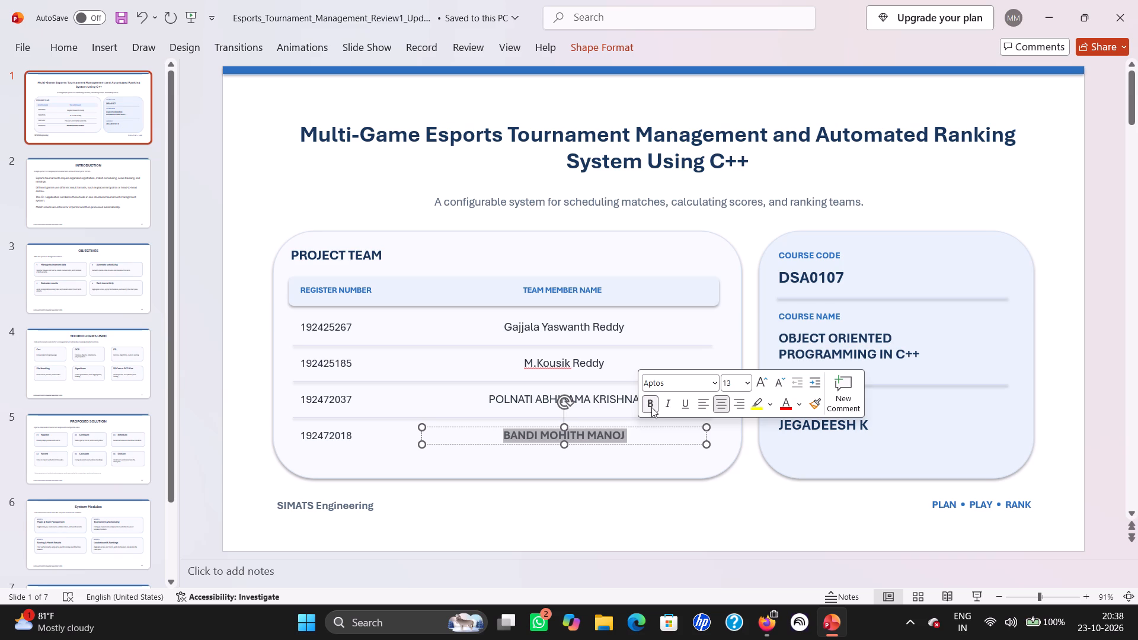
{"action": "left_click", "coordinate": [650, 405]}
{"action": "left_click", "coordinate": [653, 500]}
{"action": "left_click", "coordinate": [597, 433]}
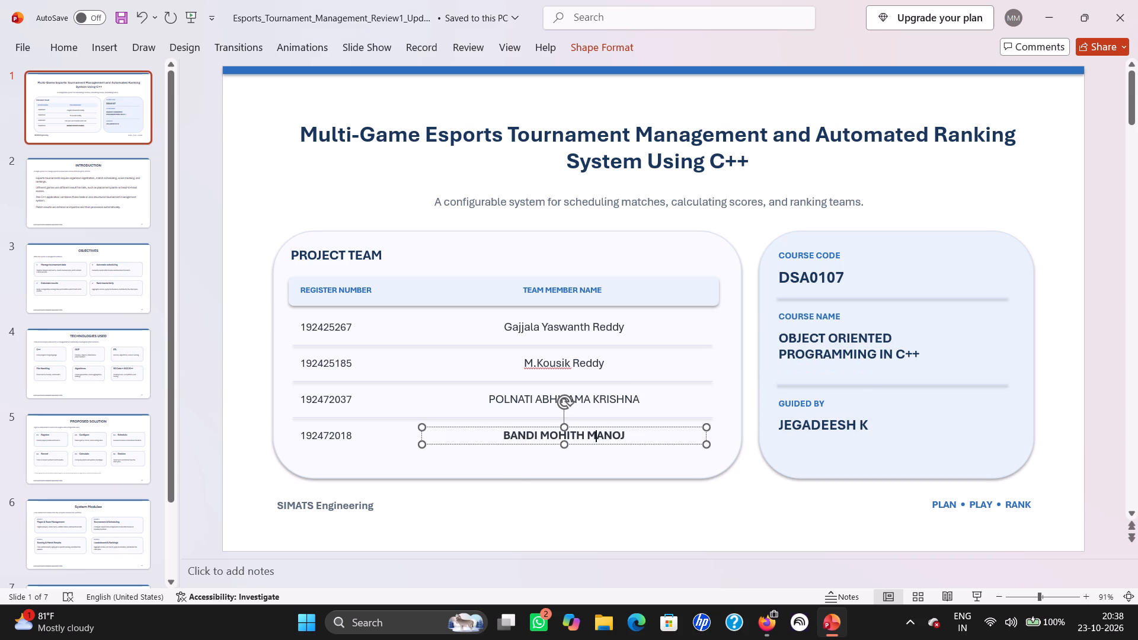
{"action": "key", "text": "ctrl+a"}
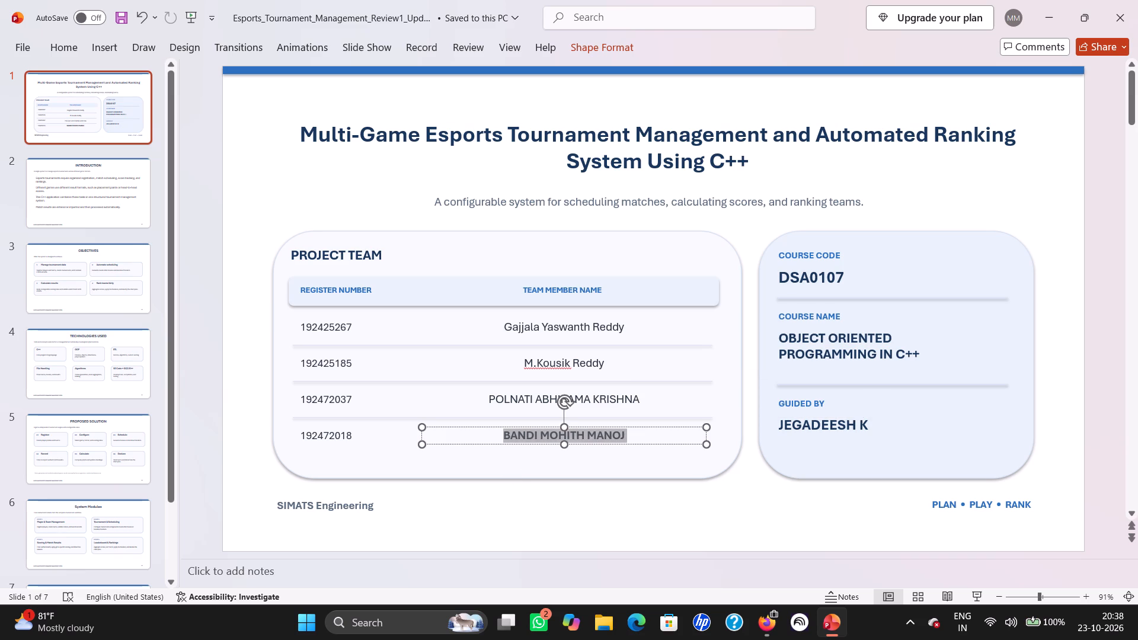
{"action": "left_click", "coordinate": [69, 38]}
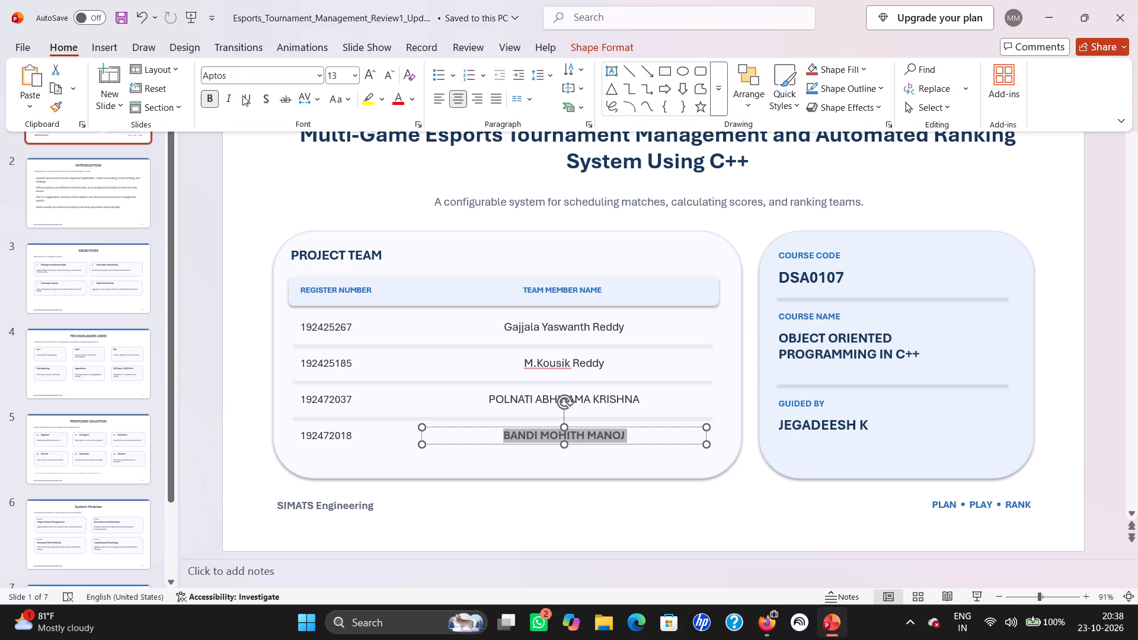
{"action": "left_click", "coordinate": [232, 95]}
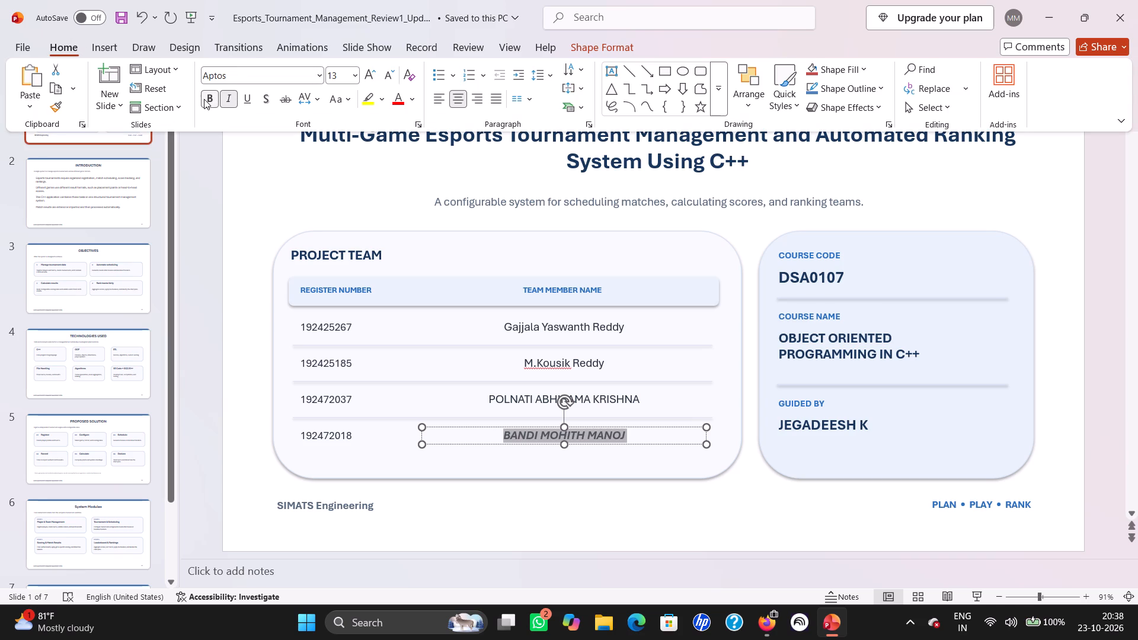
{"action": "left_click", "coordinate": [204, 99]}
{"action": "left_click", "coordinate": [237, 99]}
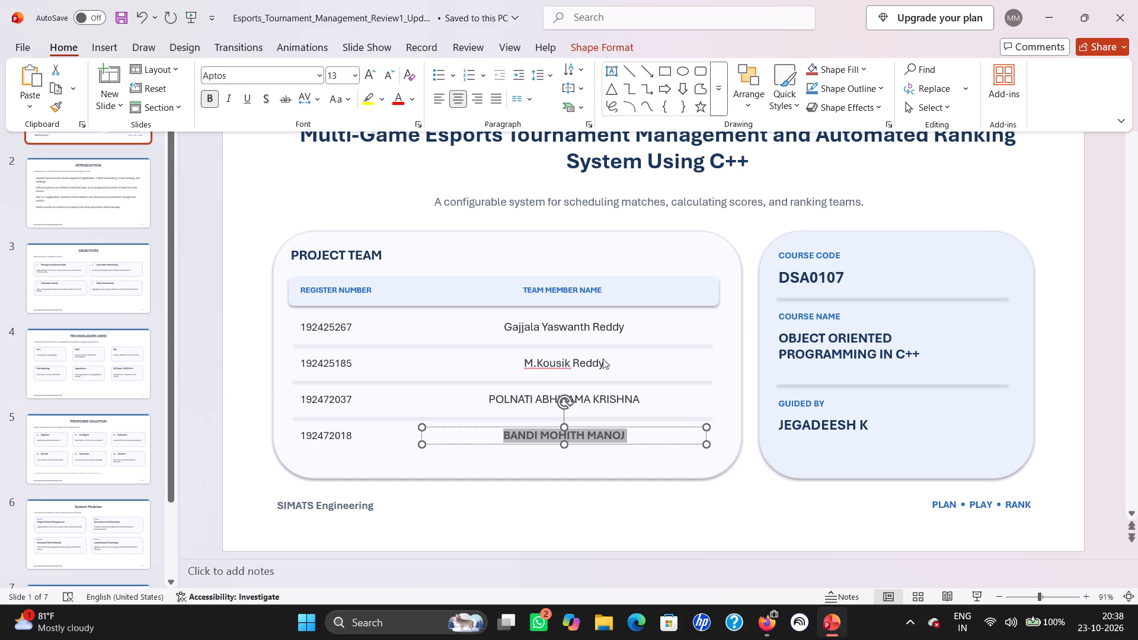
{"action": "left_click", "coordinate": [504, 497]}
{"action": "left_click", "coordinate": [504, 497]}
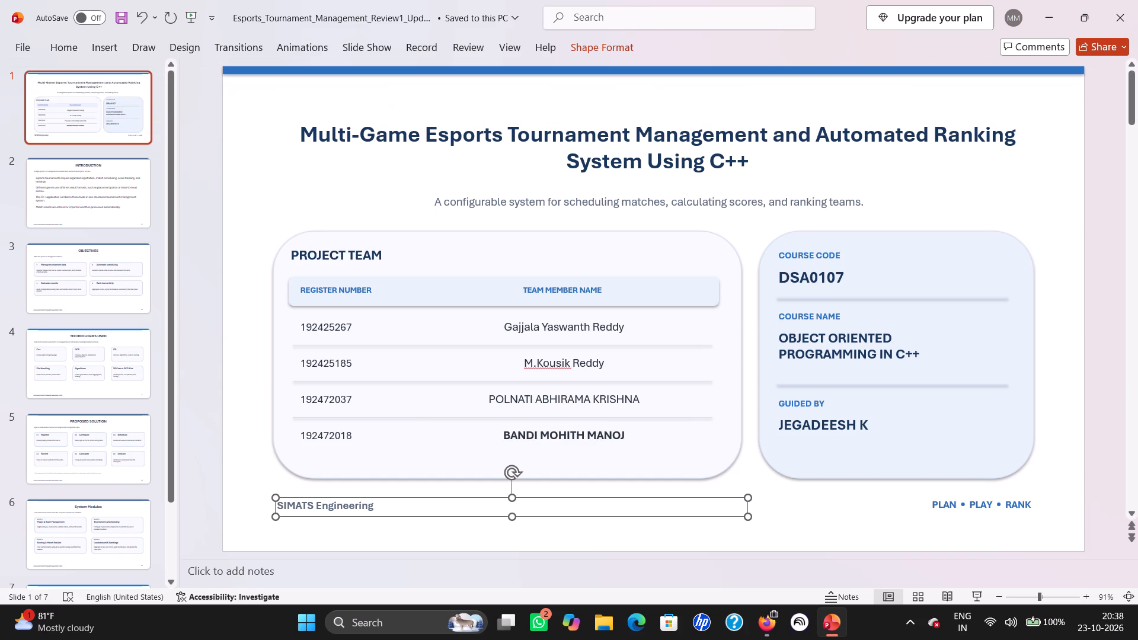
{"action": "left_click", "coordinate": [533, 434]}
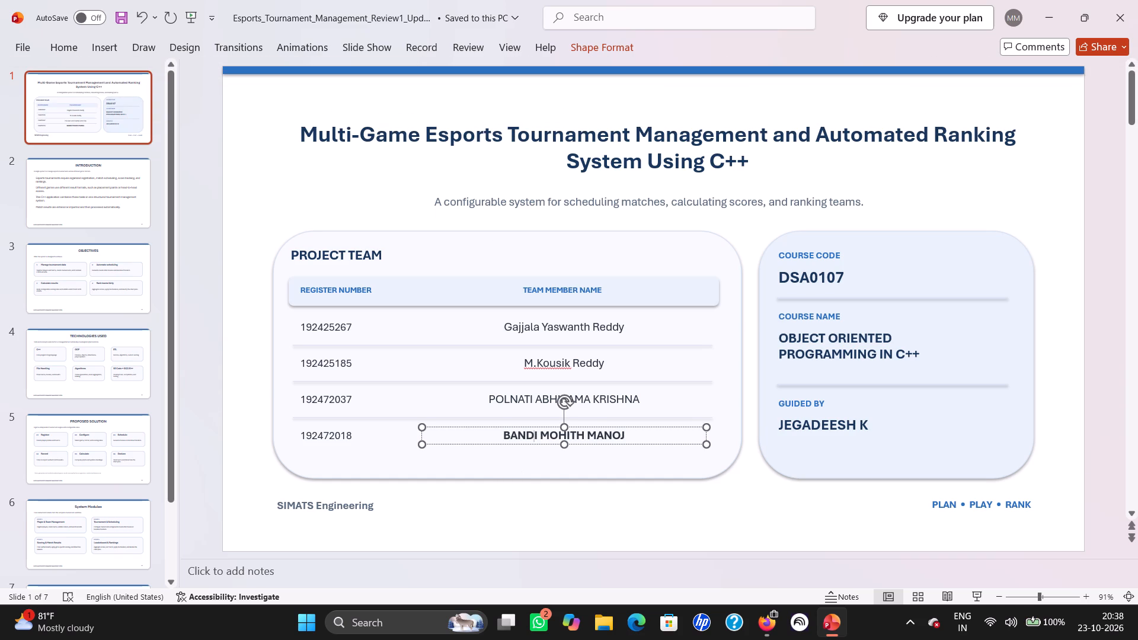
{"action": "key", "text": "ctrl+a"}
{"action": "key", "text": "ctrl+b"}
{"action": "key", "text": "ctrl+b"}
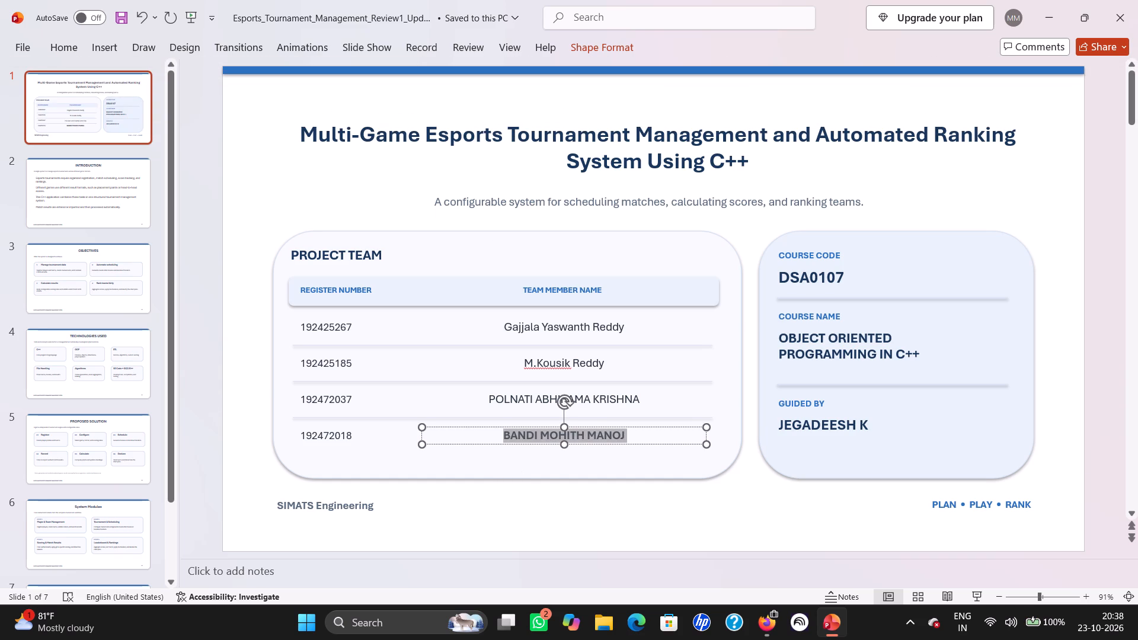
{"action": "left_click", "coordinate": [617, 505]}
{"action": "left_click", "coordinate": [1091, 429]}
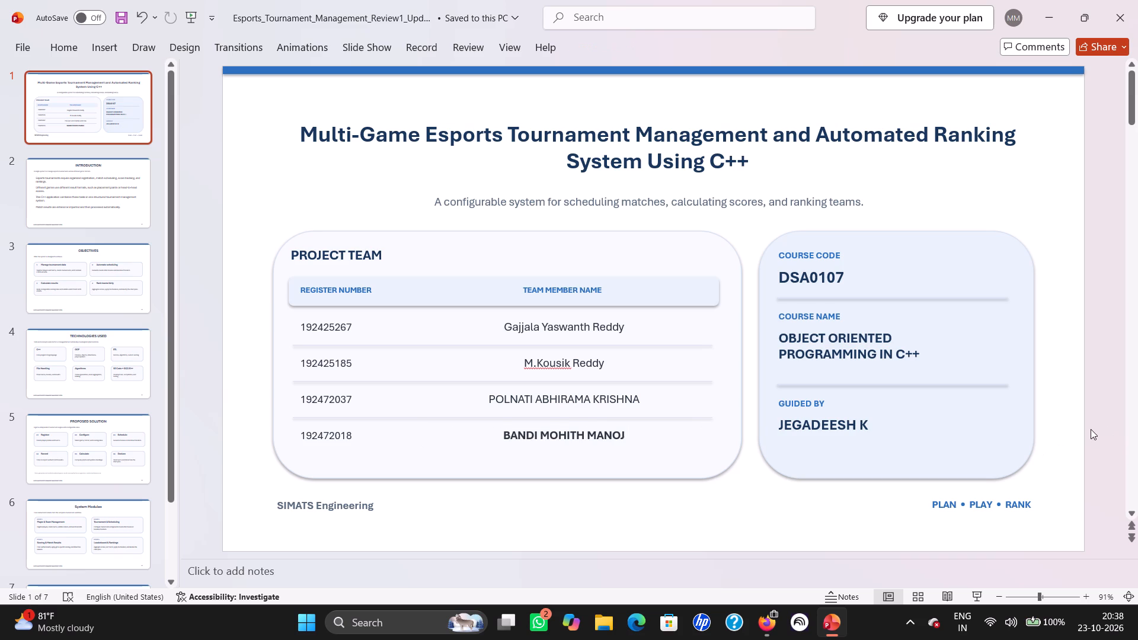
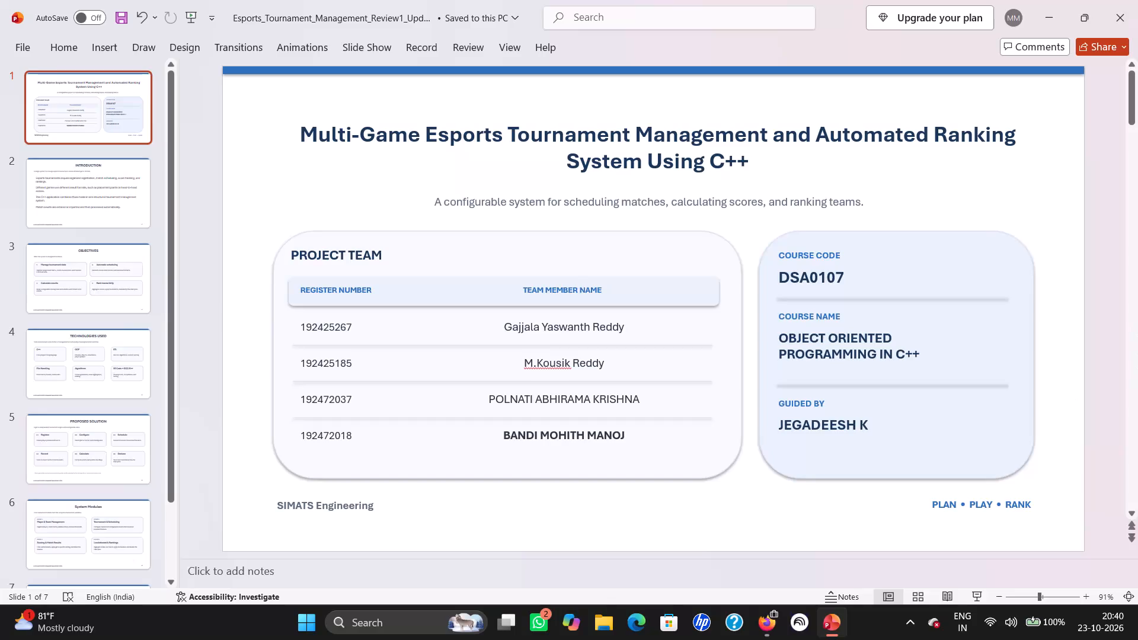
Center the COURSE CODE, COURSE NAME and GUIDED BY labels and the text beneath each in the blue course details card on slide 1.
{"action": "left_click", "coordinate": [792, 253]}
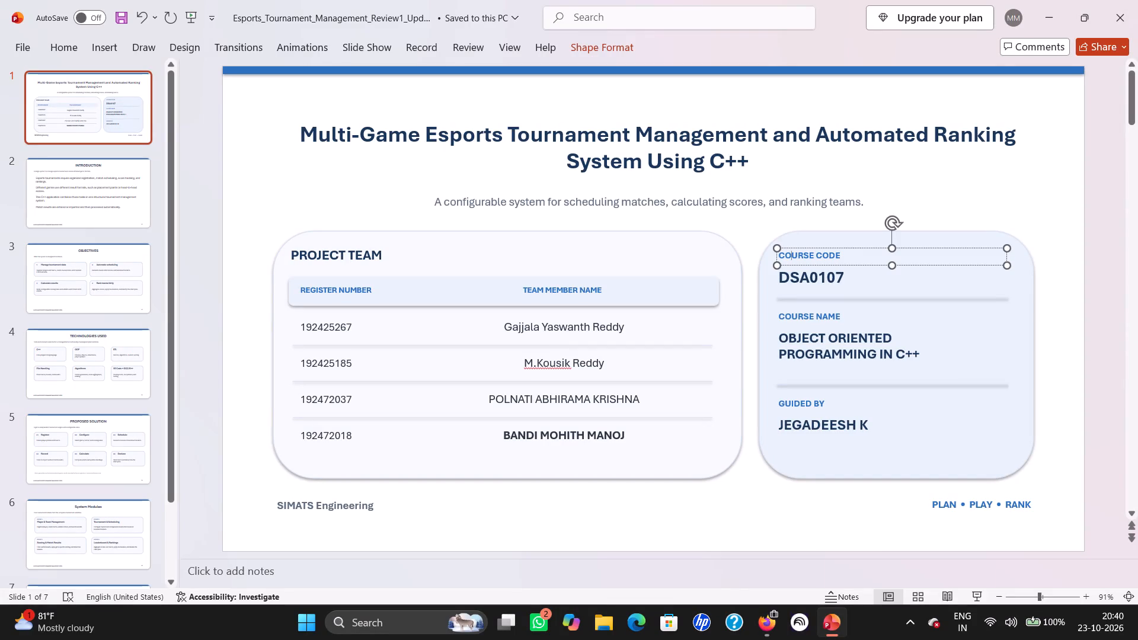
{"action": "key", "text": "ctrl+e"}
{"action": "left_click", "coordinate": [792, 276]}
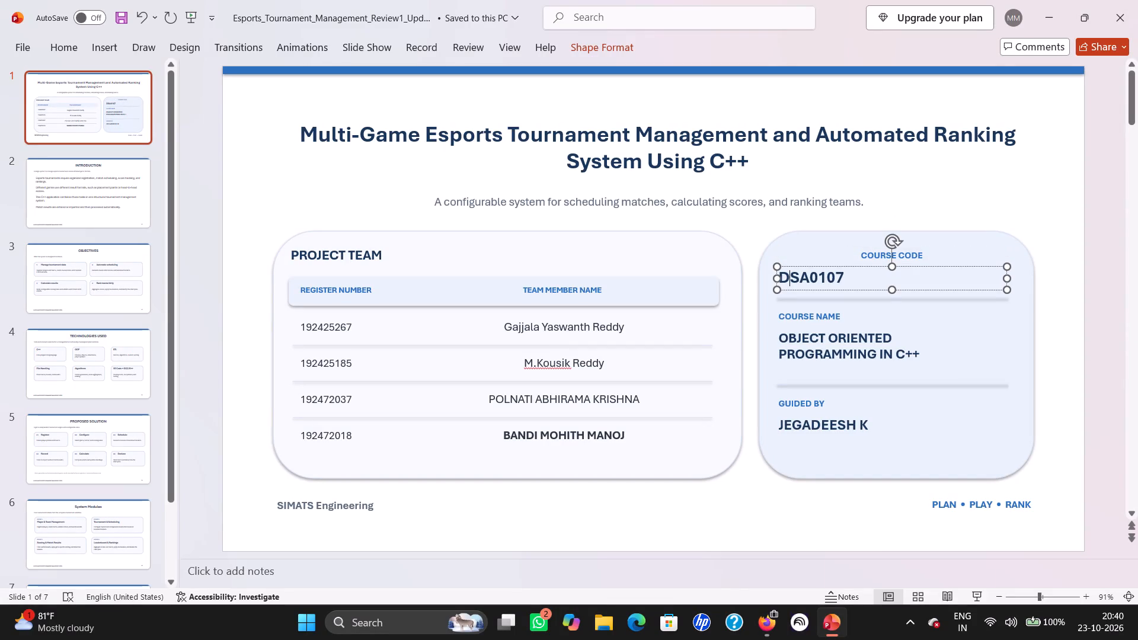
{"action": "key", "text": "ctrl+e"}
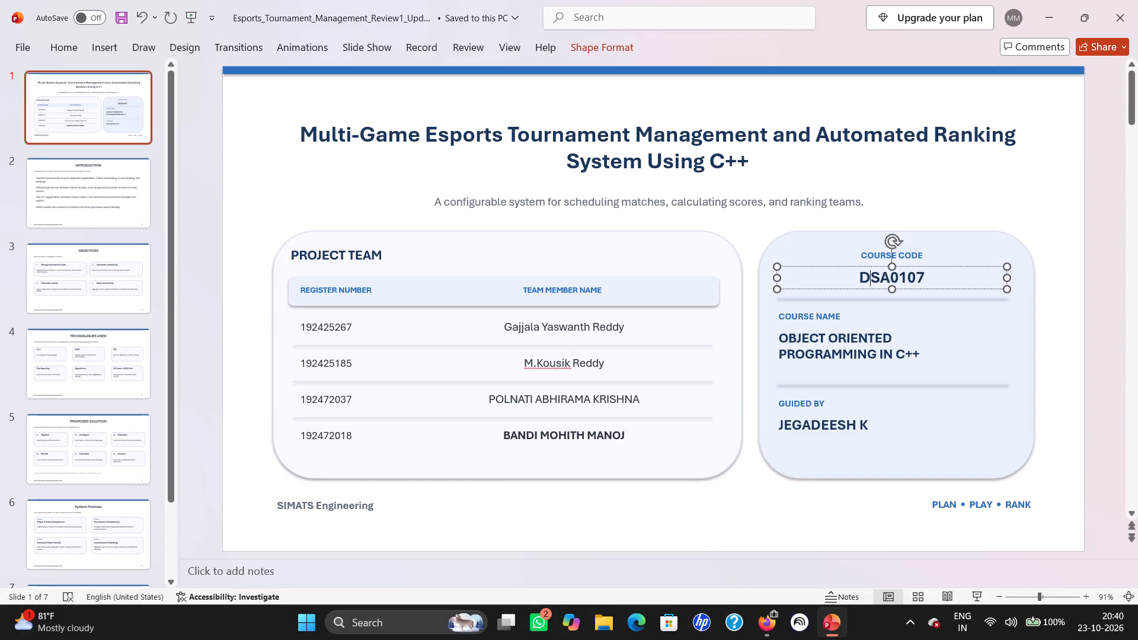
{"action": "left_click", "coordinate": [811, 311]}
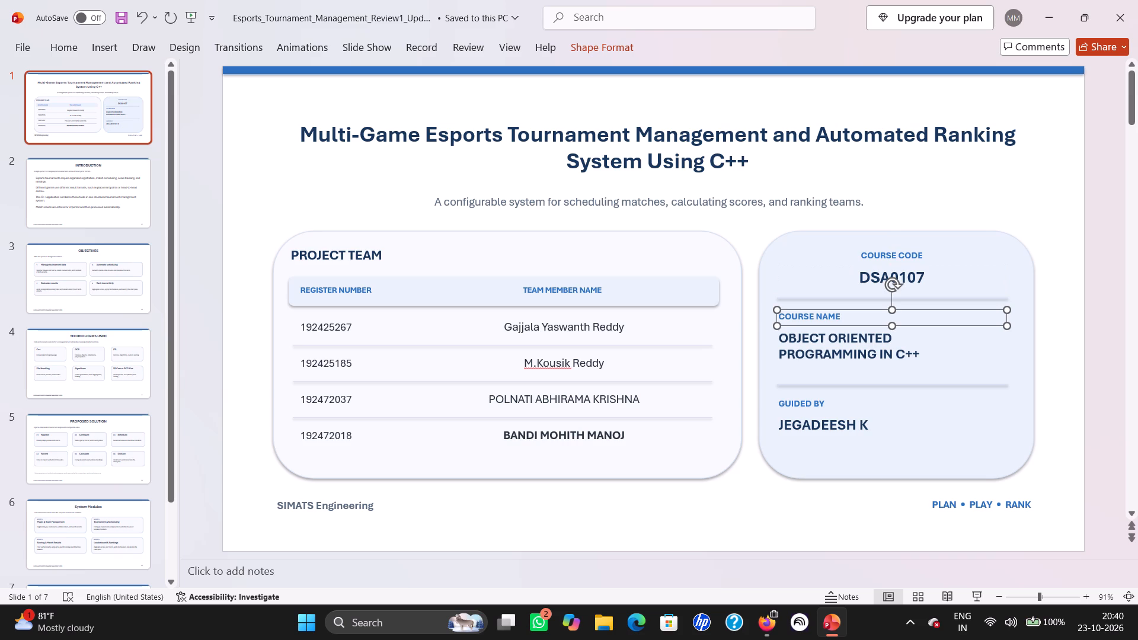
{"action": "key", "text": "ctrl+e"}
{"action": "left_click", "coordinate": [818, 335]}
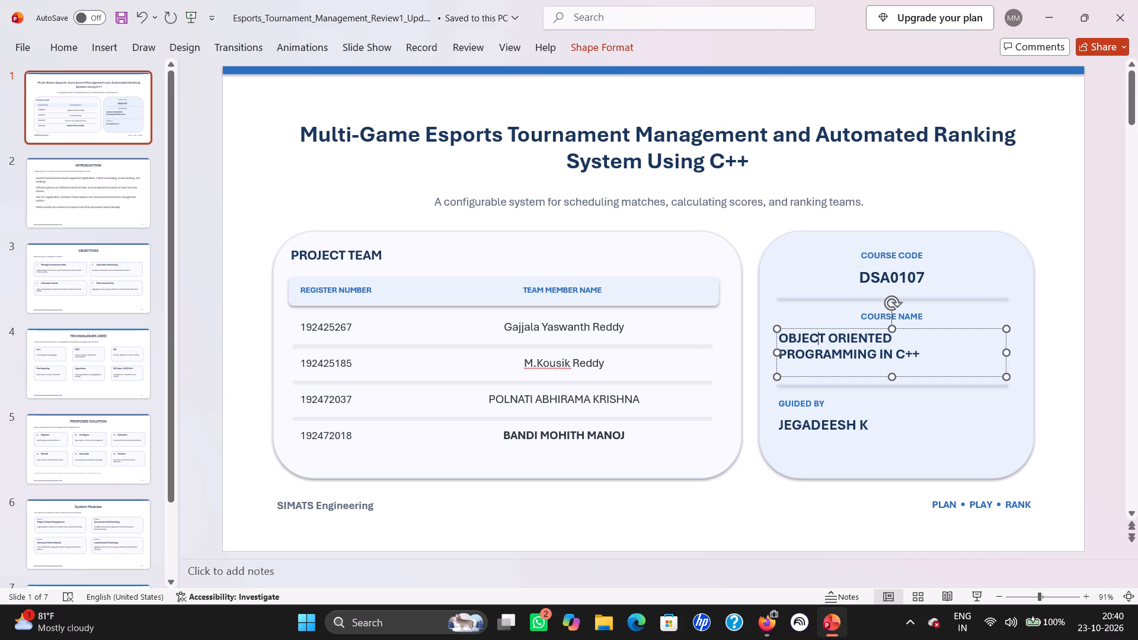
{"action": "key", "text": "ctrl+e"}
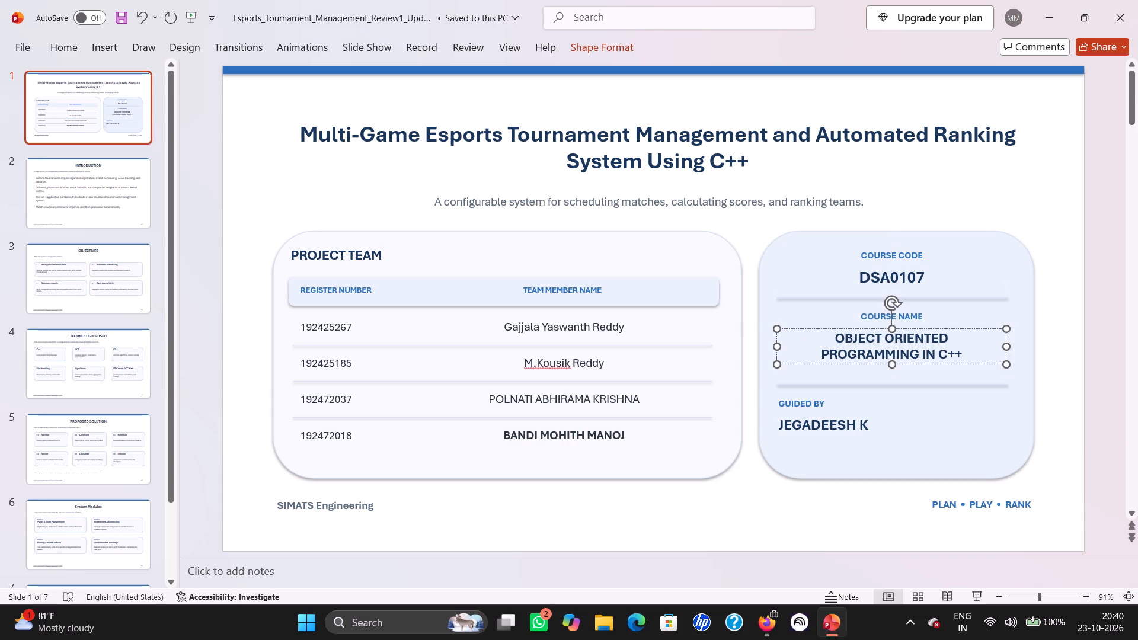
{"action": "left_click", "coordinate": [804, 404]}
{"action": "key", "text": "ctrl+e"}
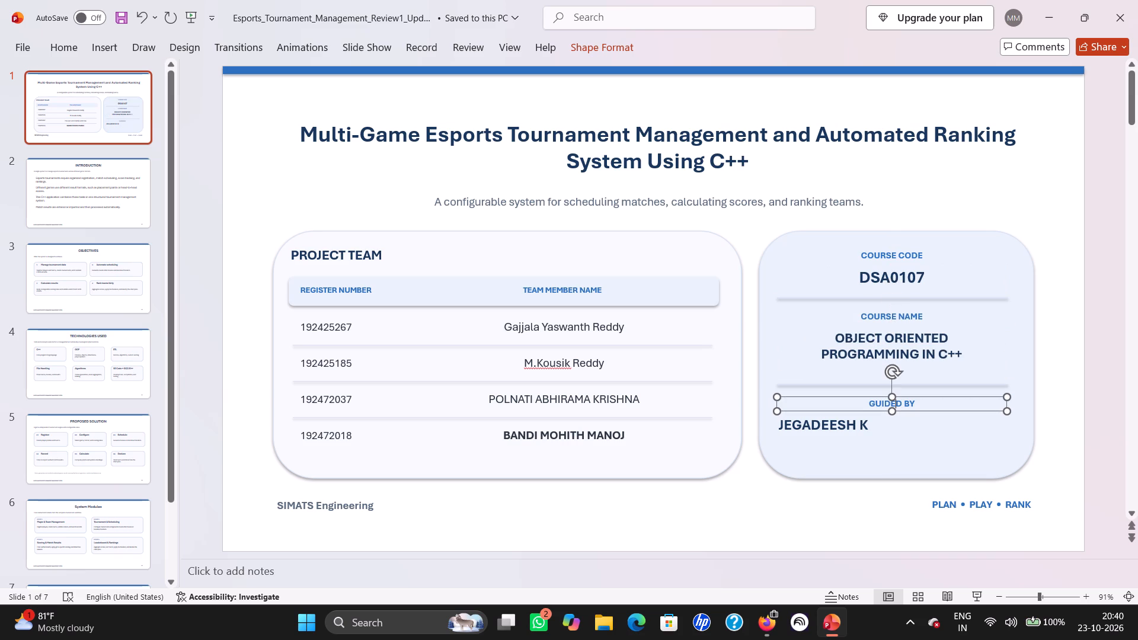
{"action": "left_click", "coordinate": [810, 429]}
{"action": "key", "text": "ctrl+e"}
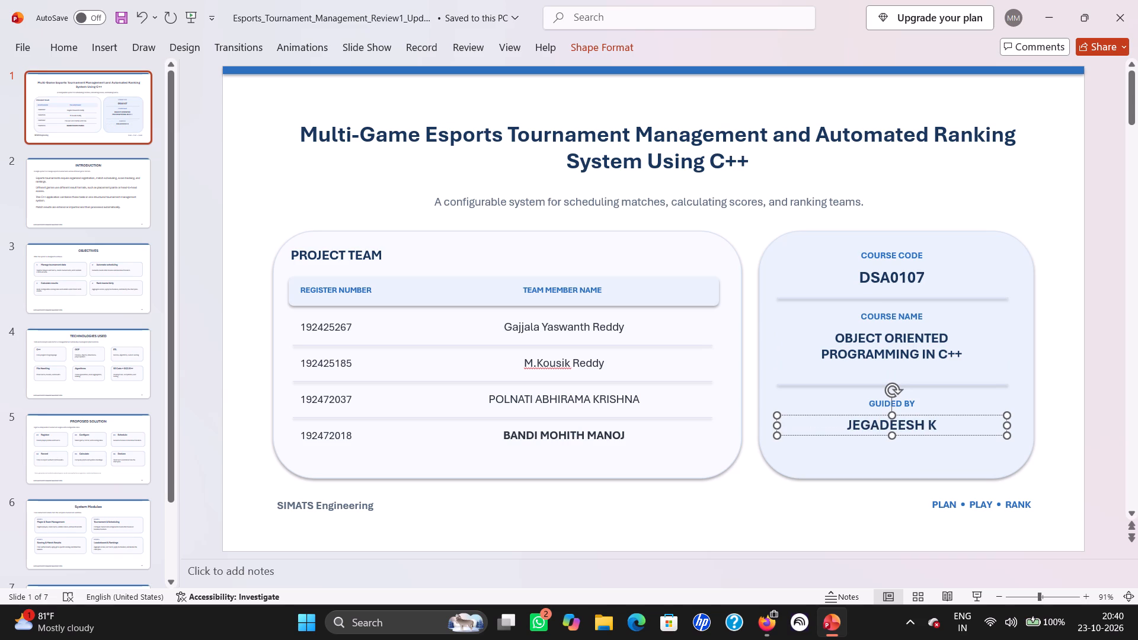
{"action": "left_click", "coordinate": [1092, 251]}
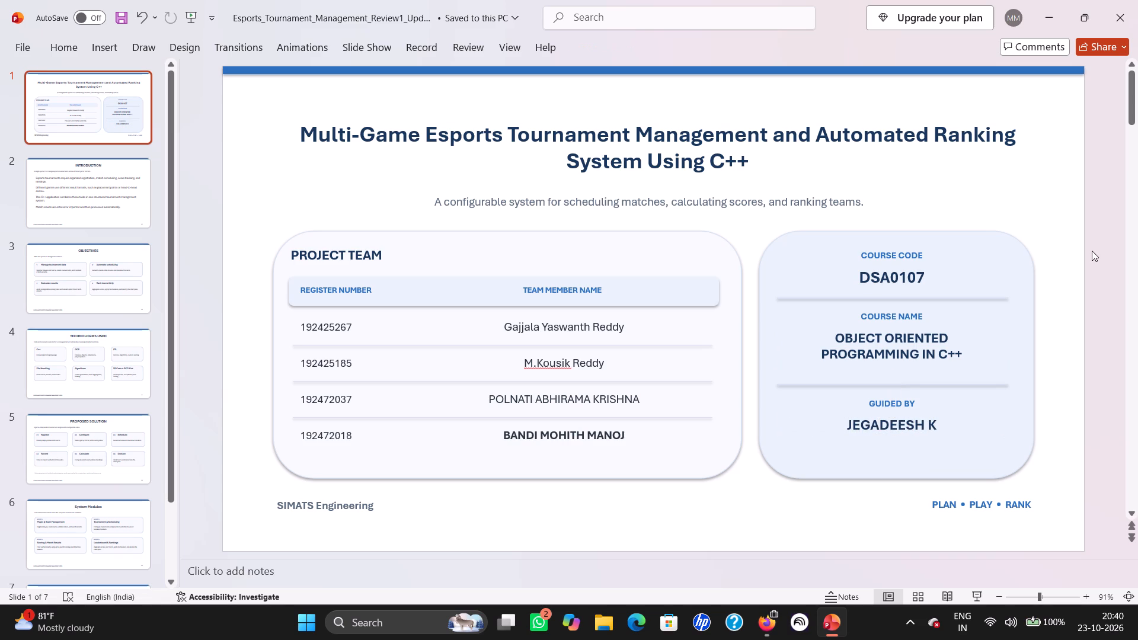
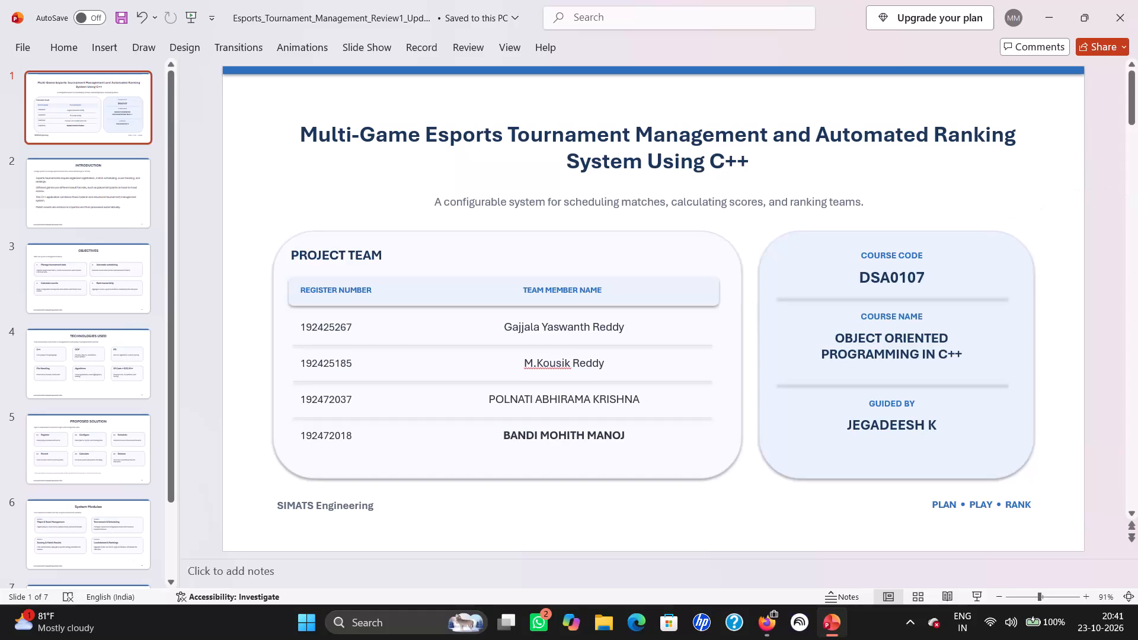
Ignore the spelling flag on the second team member's name in the project team table on slide 1.
{"action": "right_click", "coordinate": [545, 360]}
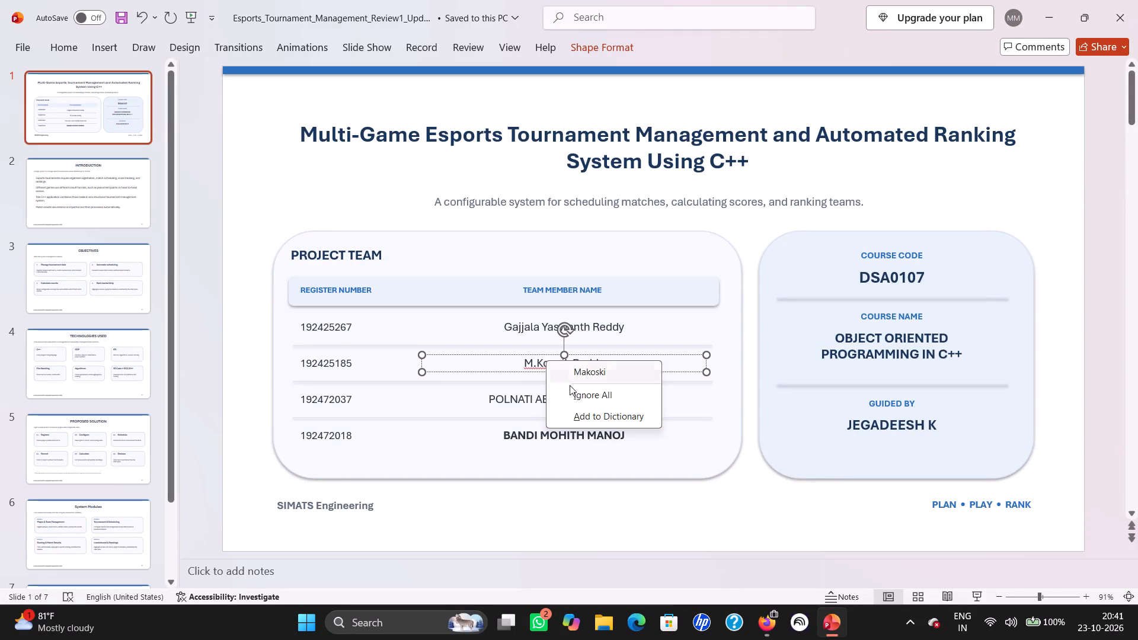
{"action": "left_click", "coordinate": [571, 395]}
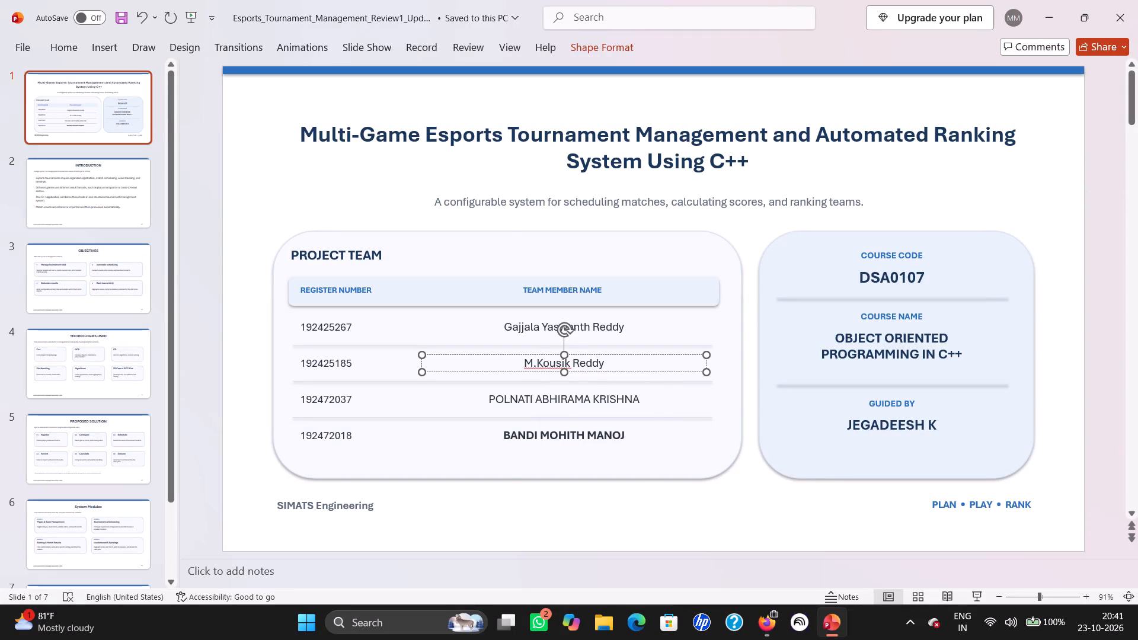
{"action": "left_click", "coordinate": [662, 408]}
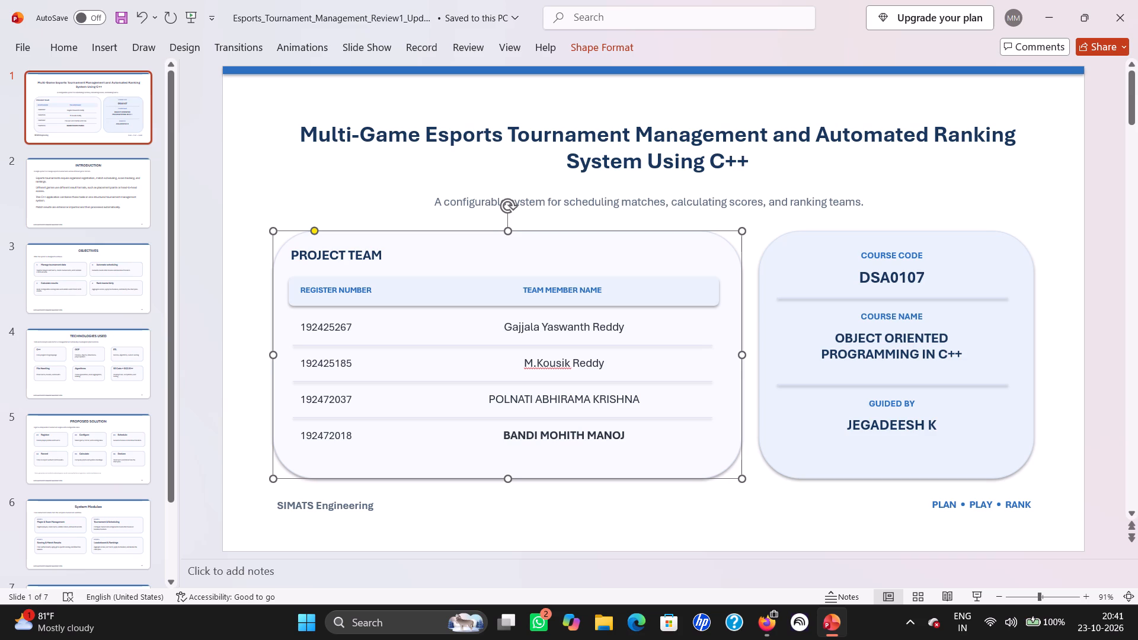
Delete the "PLAN • PLAY • RANK" tagline and its text box from the bottom of slide 1.
{"action": "left_click", "coordinate": [964, 503]}
{"action": "left_click", "coordinate": [964, 503]}
{"action": "key", "text": "ctrl+a"}
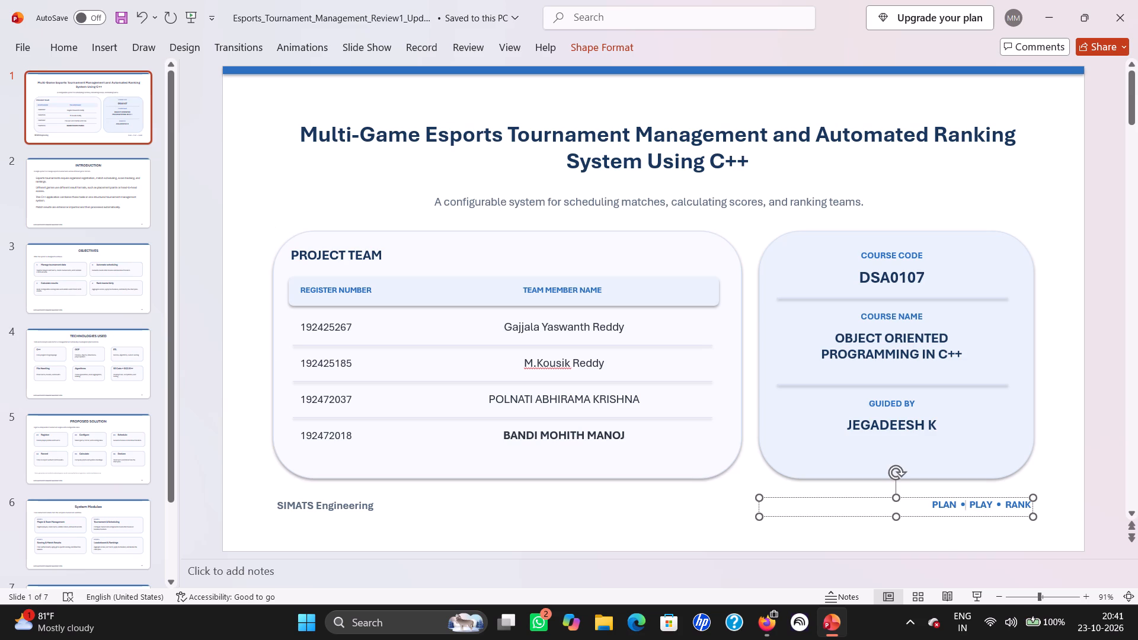
{"action": "key", "text": "BackSpace"}
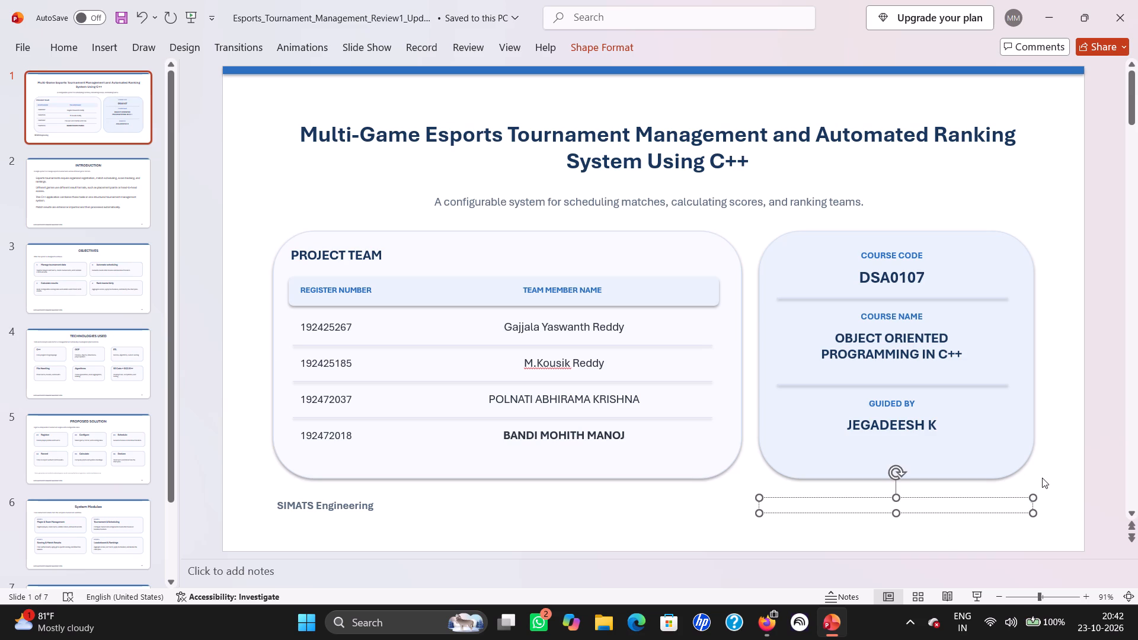
{"action": "left_click", "coordinate": [1019, 495]}
{"action": "key", "text": "Delete"}
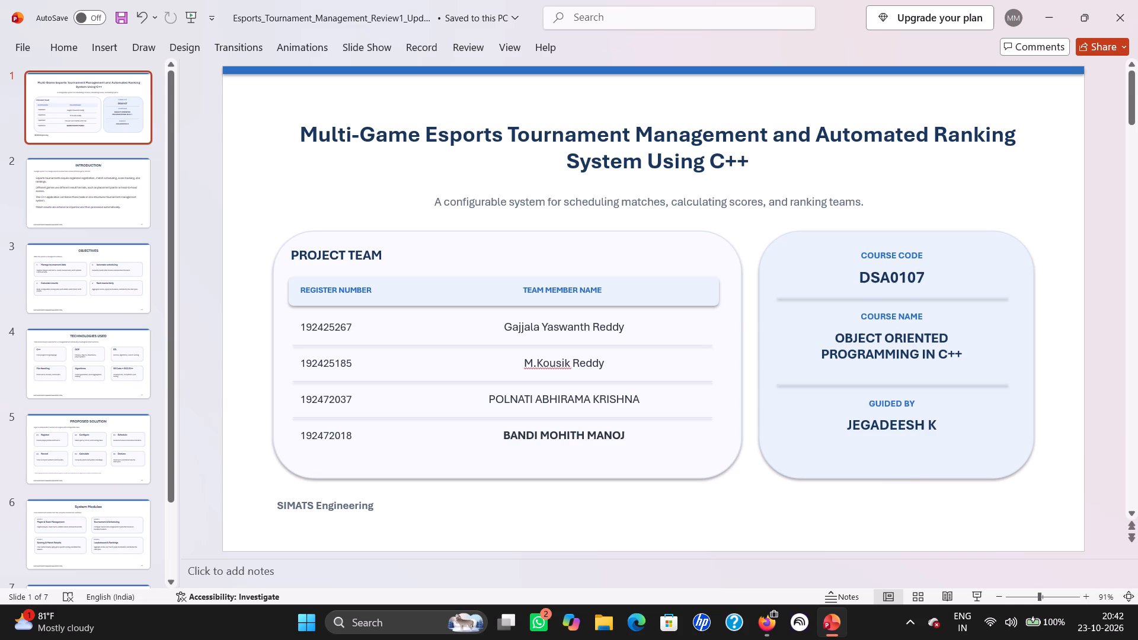
Apply round bullets to all four body paragraphs on the INTRODUCTION slide.
{"action": "left_click", "coordinate": [81, 197]}
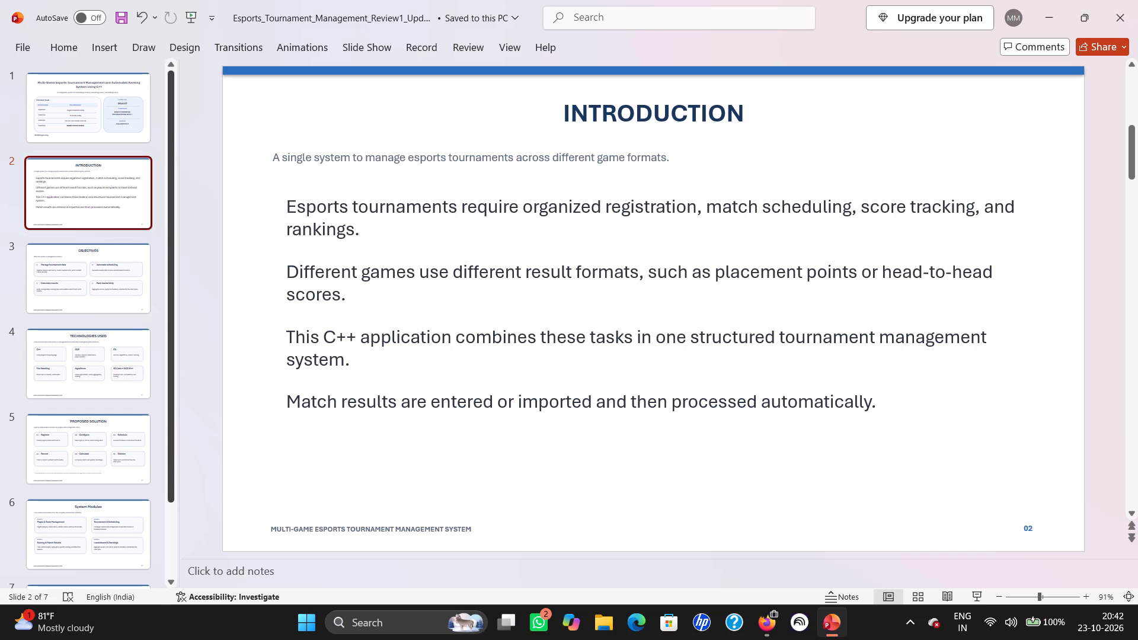
{"action": "left_click_drag", "start_coordinate": [287, 207], "coordinate": [801, 412]}
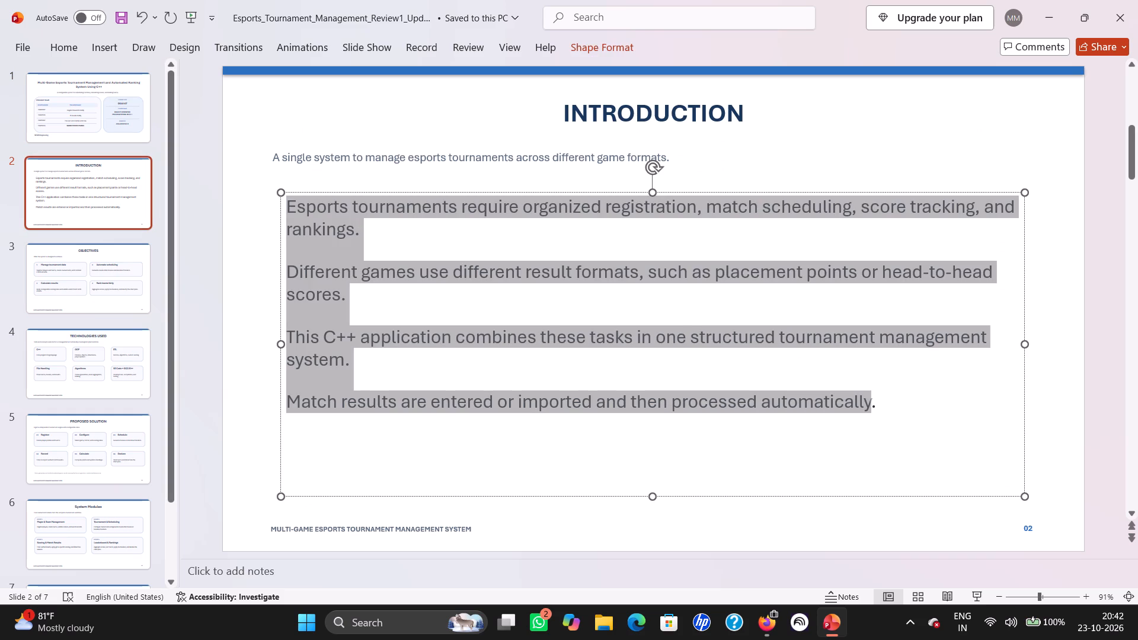
{"action": "left_click_drag", "start_coordinate": [801, 412], "coordinate": [905, 412]}
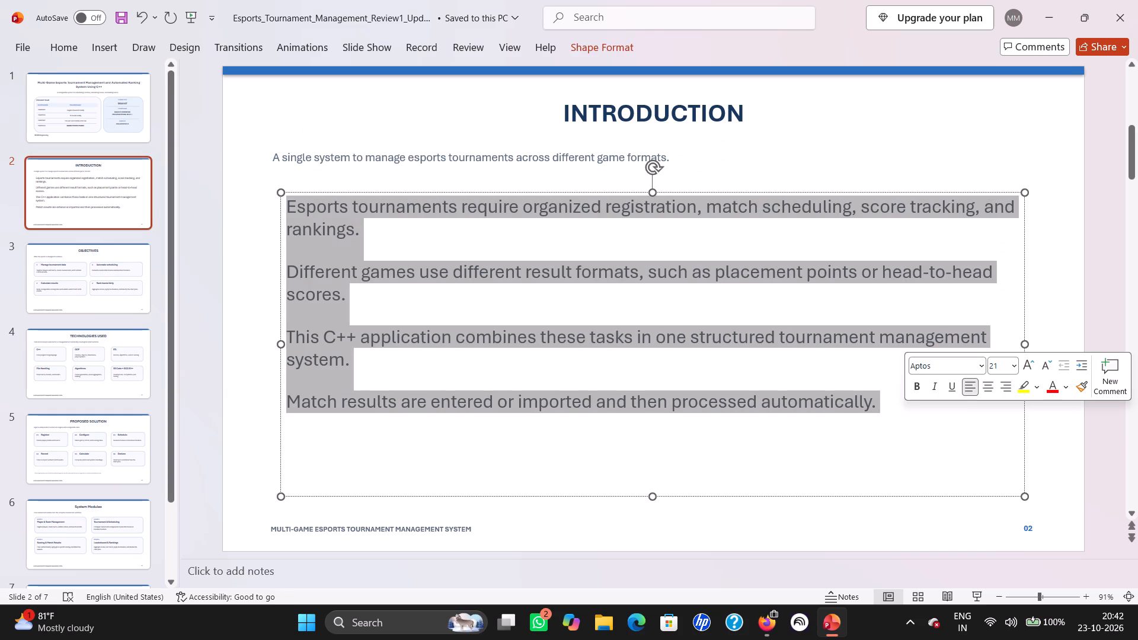
{"action": "left_click", "coordinate": [78, 47]}
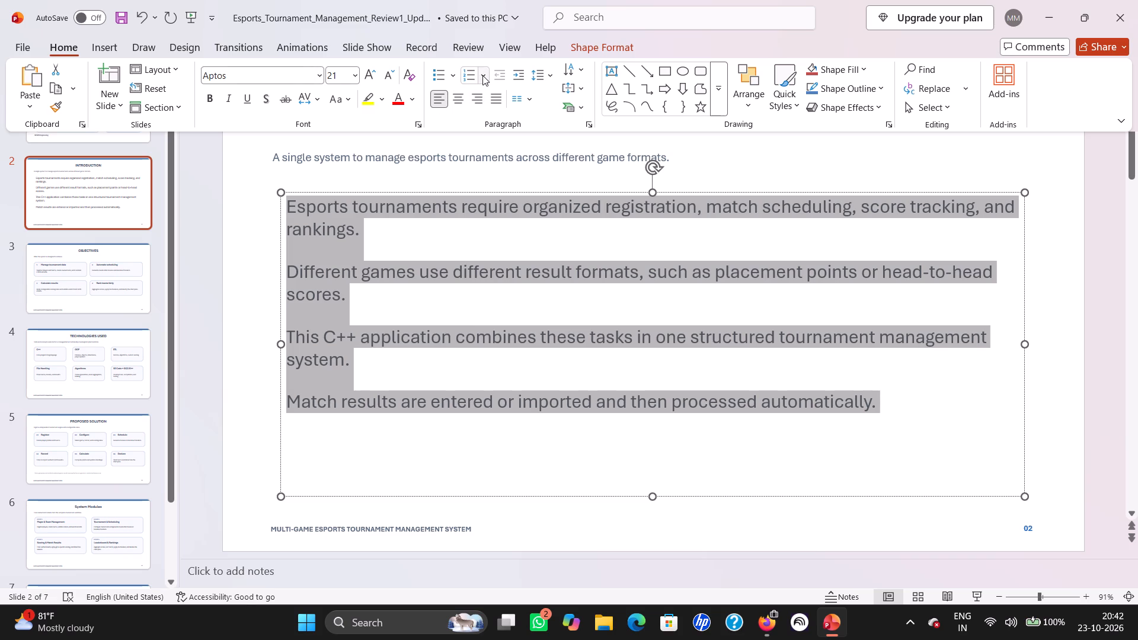
{"action": "left_click", "coordinate": [482, 75]}
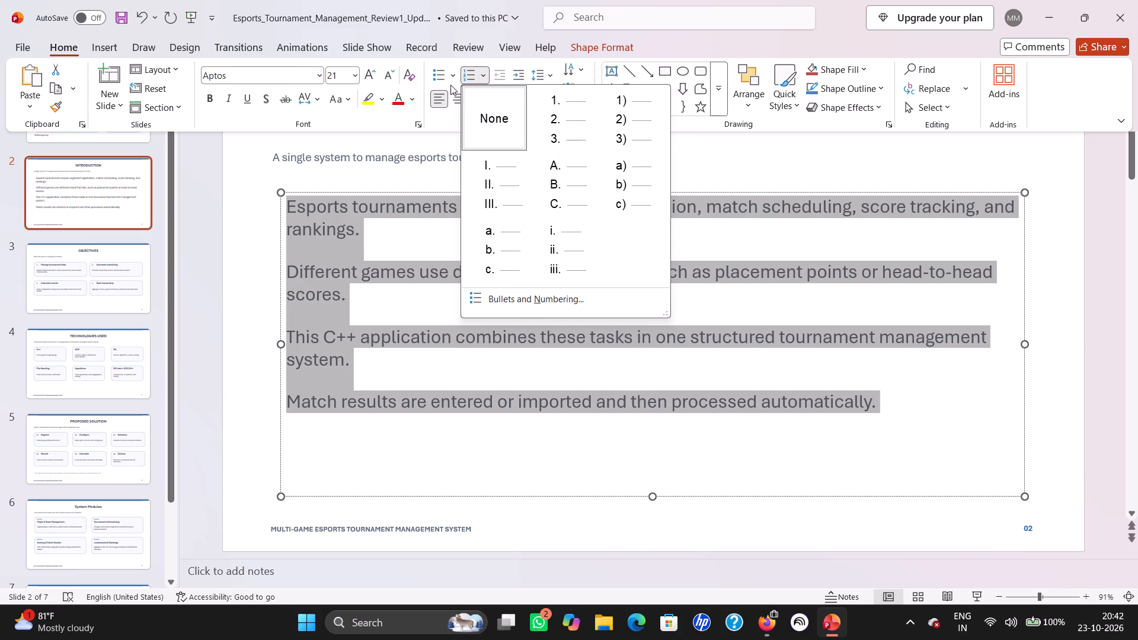
{"action": "left_click", "coordinate": [458, 77]}
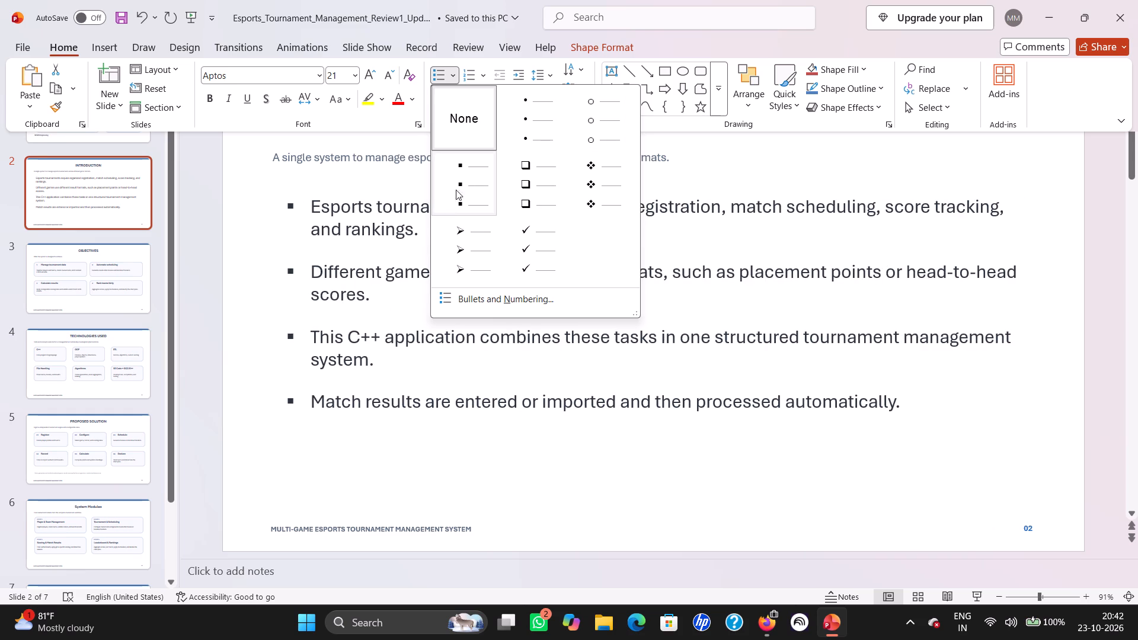
{"action": "left_click", "coordinate": [529, 140]}
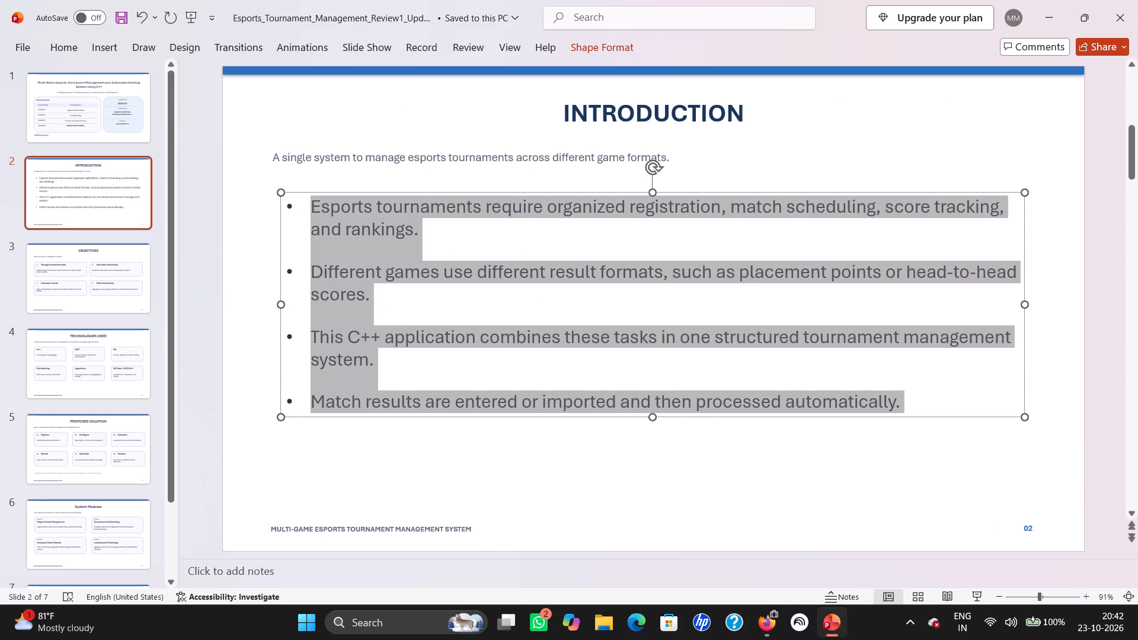
Set the font of all text on the INTRODUCTION slide, including the footer and slide number, to Times New Roman.
{"action": "left_click", "coordinate": [87, 209]}
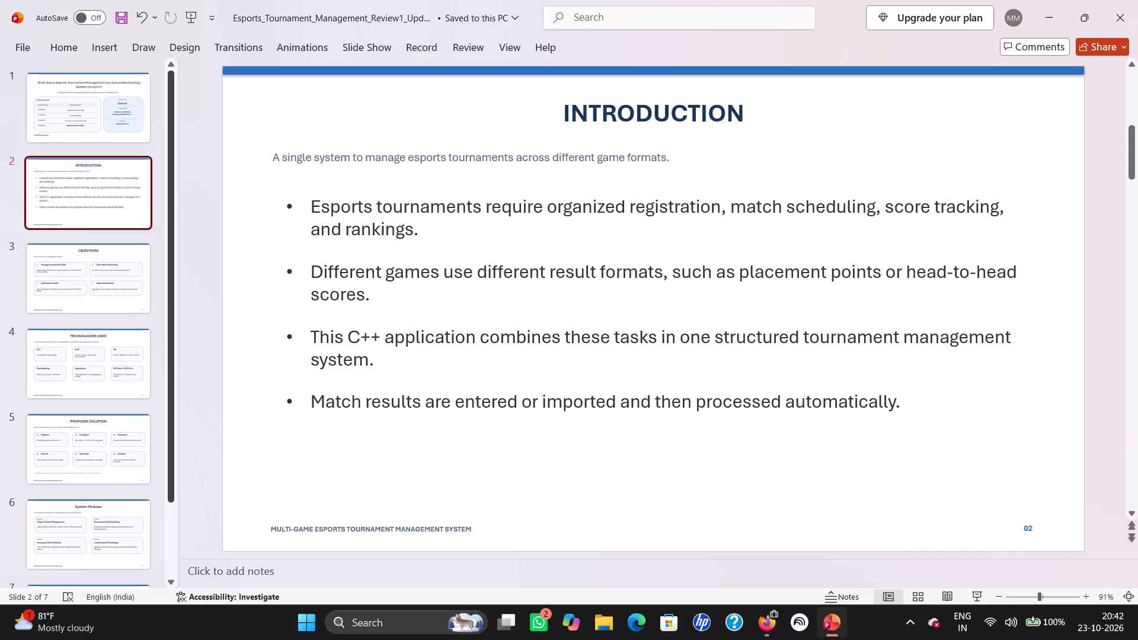
{"action": "key", "text": "ctrl+a"}
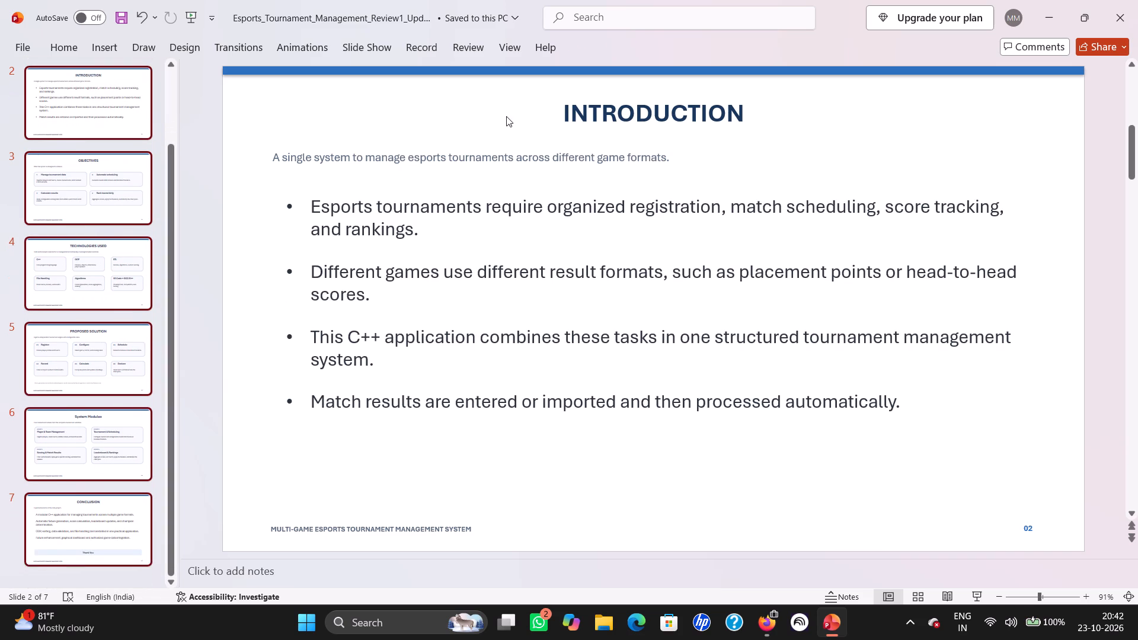
{"action": "left_click", "coordinate": [399, 126]}
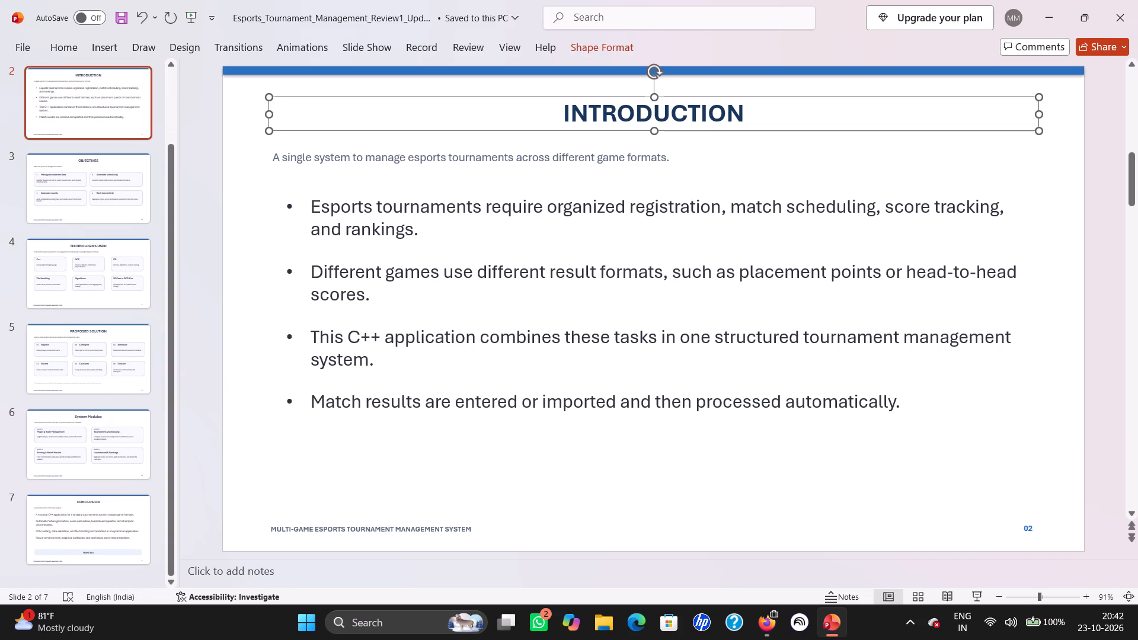
{"action": "key", "text": "ctrl+a"}
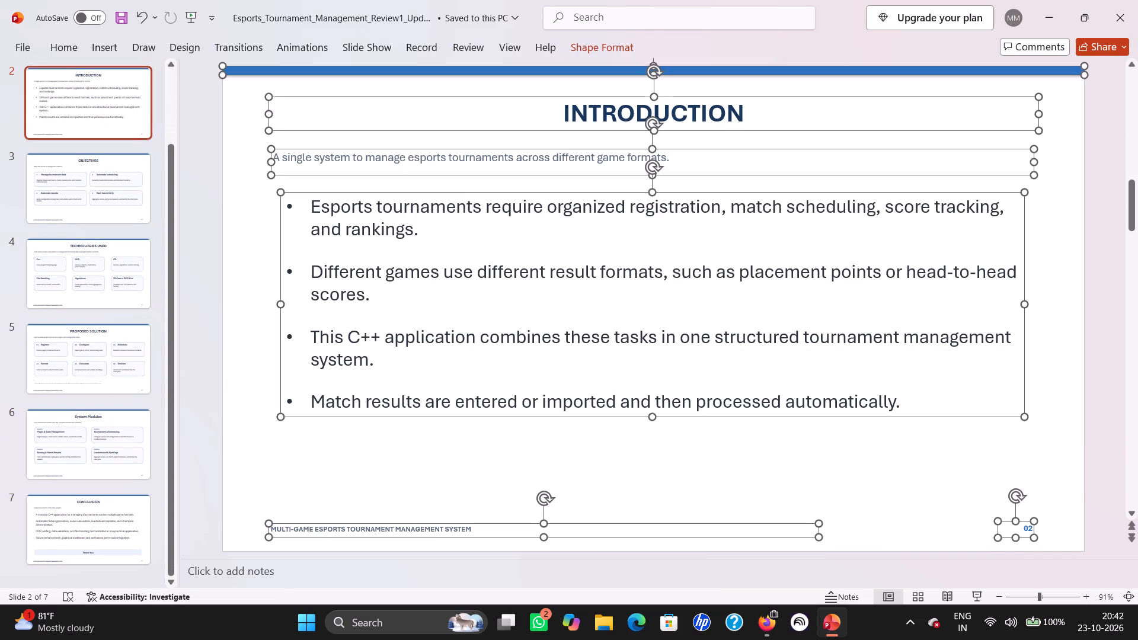
{"action": "left_click", "coordinate": [78, 45]}
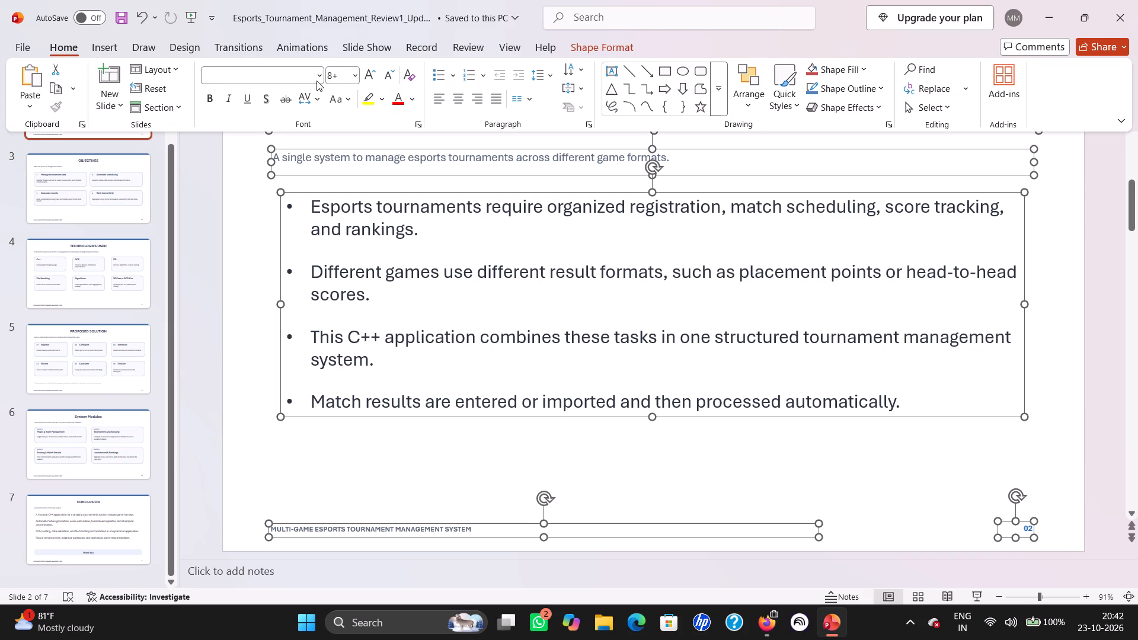
{"action": "left_click", "coordinate": [317, 81]}
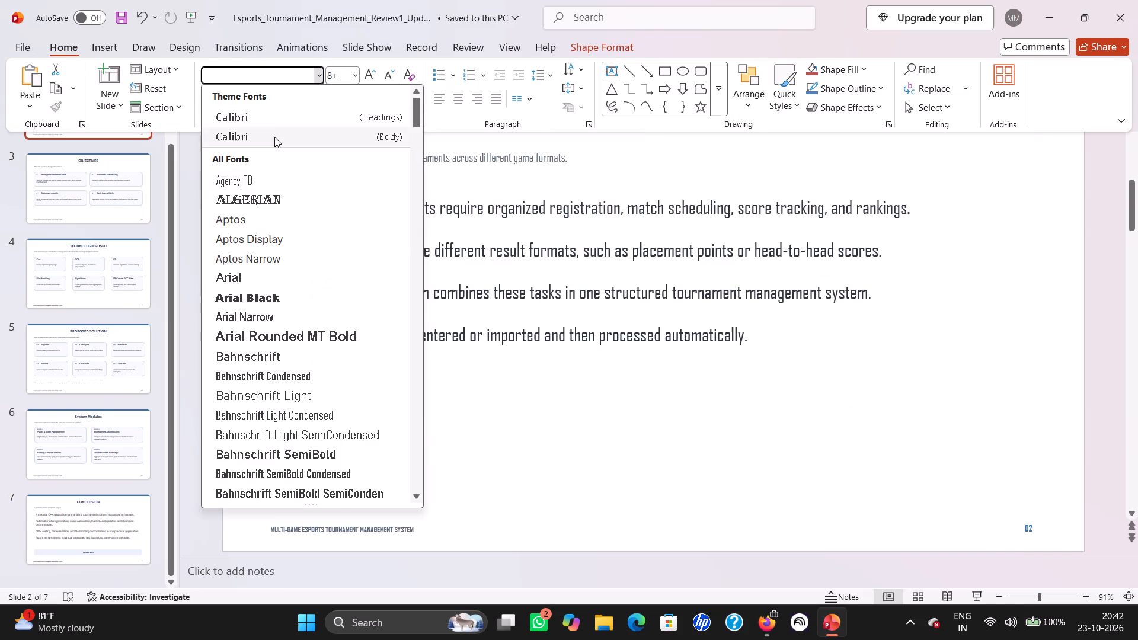
{"action": "type", "text": "times"}
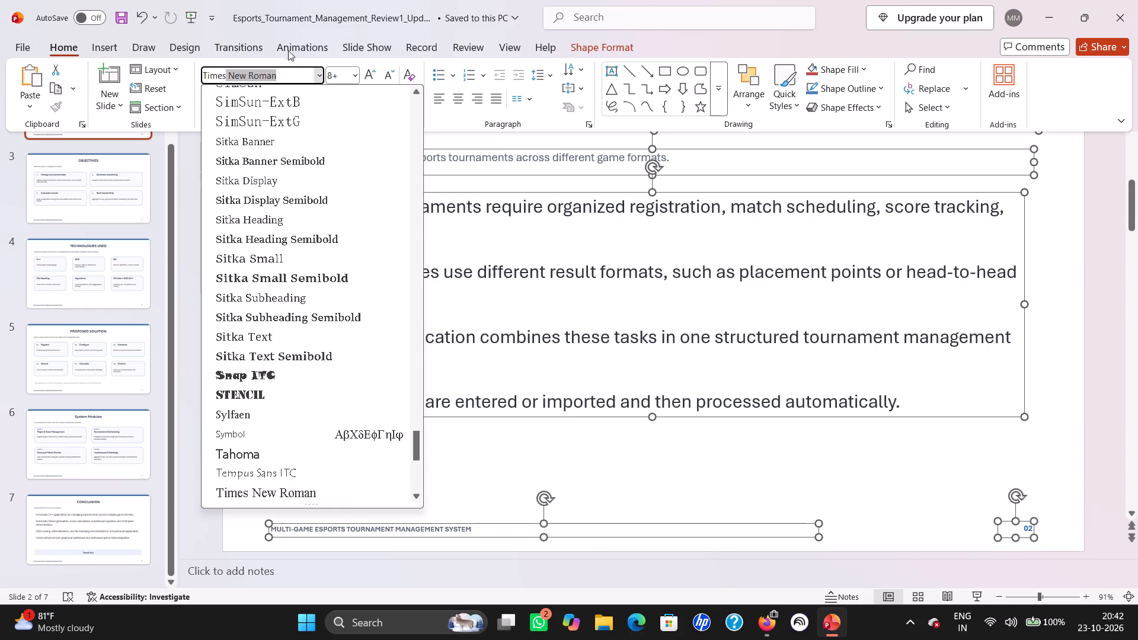
{"action": "left_click", "coordinate": [289, 76]}
{"action": "key", "text": "Return"}
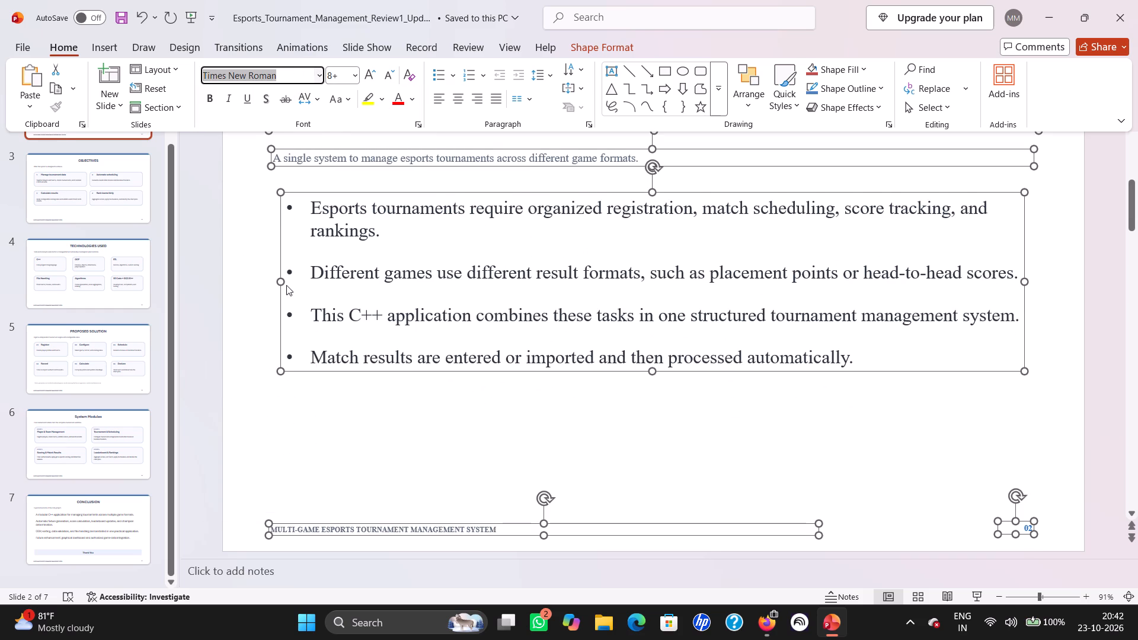
{"action": "left_click", "coordinate": [299, 411]}
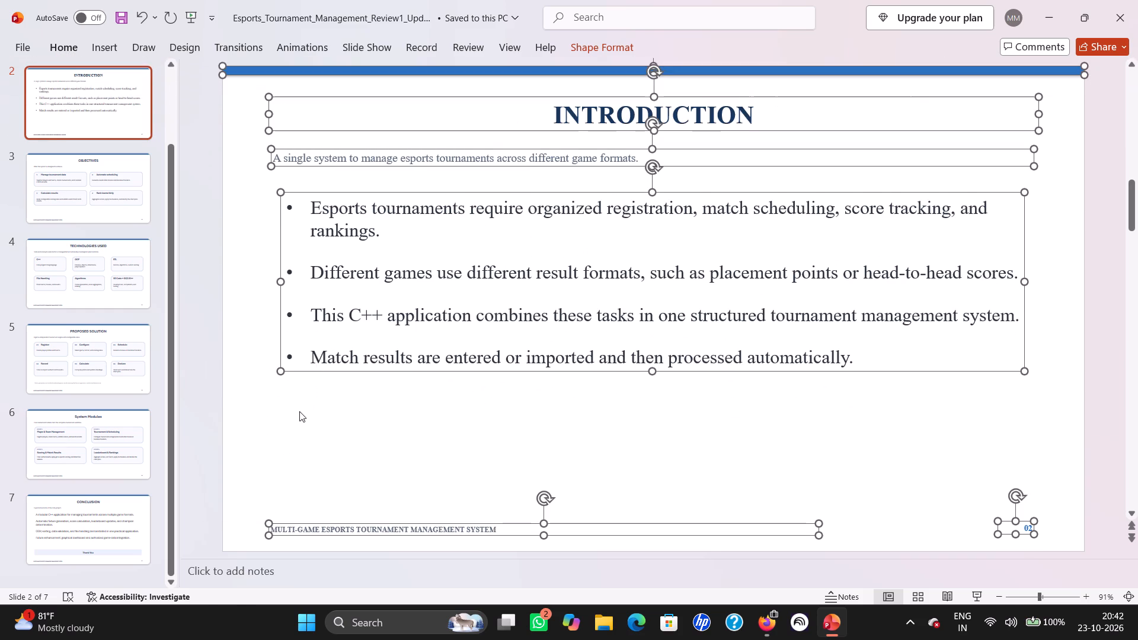
{"action": "left_click", "coordinate": [299, 411]}
Move the bulleted text box slightly down on the INTRODUCTION slide, keeping its horizontal alignment.
{"action": "left_click", "coordinate": [400, 318]}
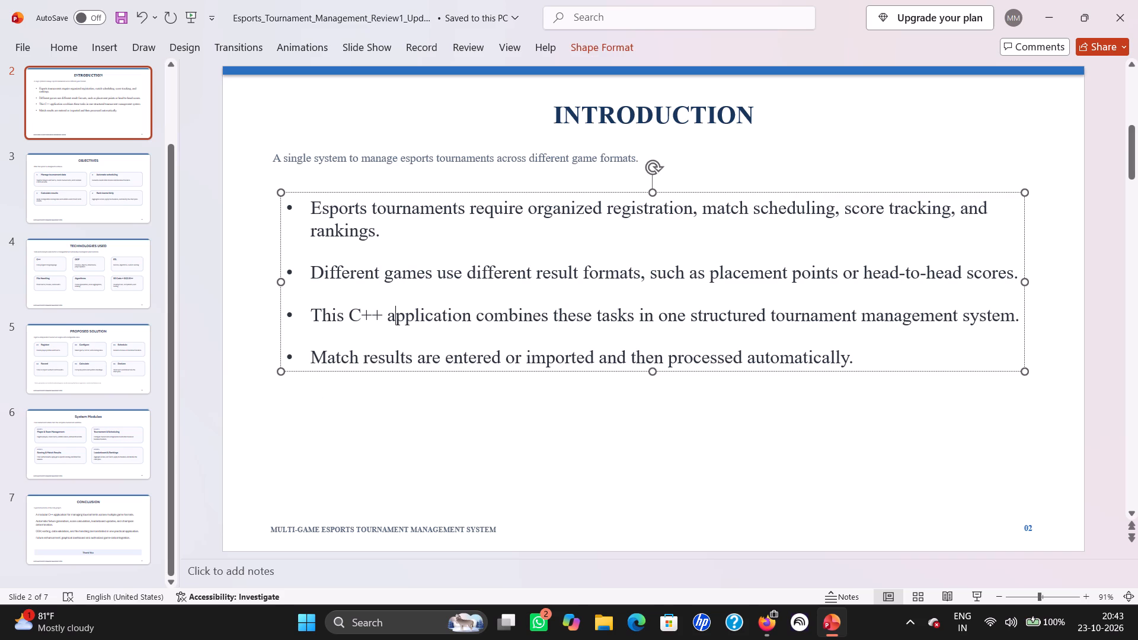
{"action": "left_click_drag", "start_coordinate": [444, 373], "coordinate": [440, 404]}
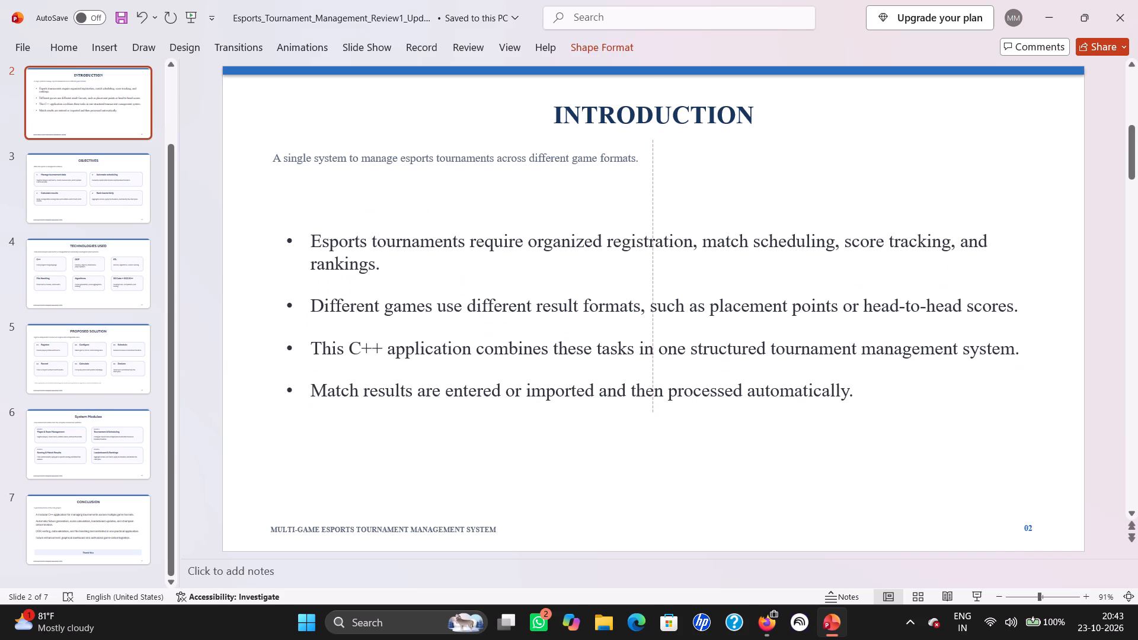
{"action": "left_click_drag", "start_coordinate": [440, 404], "coordinate": [440, 403]}
Move the subtitle line on the INTRODUCTION slide down to just above the bullets, aligned with the bulleted text box's left edge.
{"action": "left_click", "coordinate": [480, 158]}
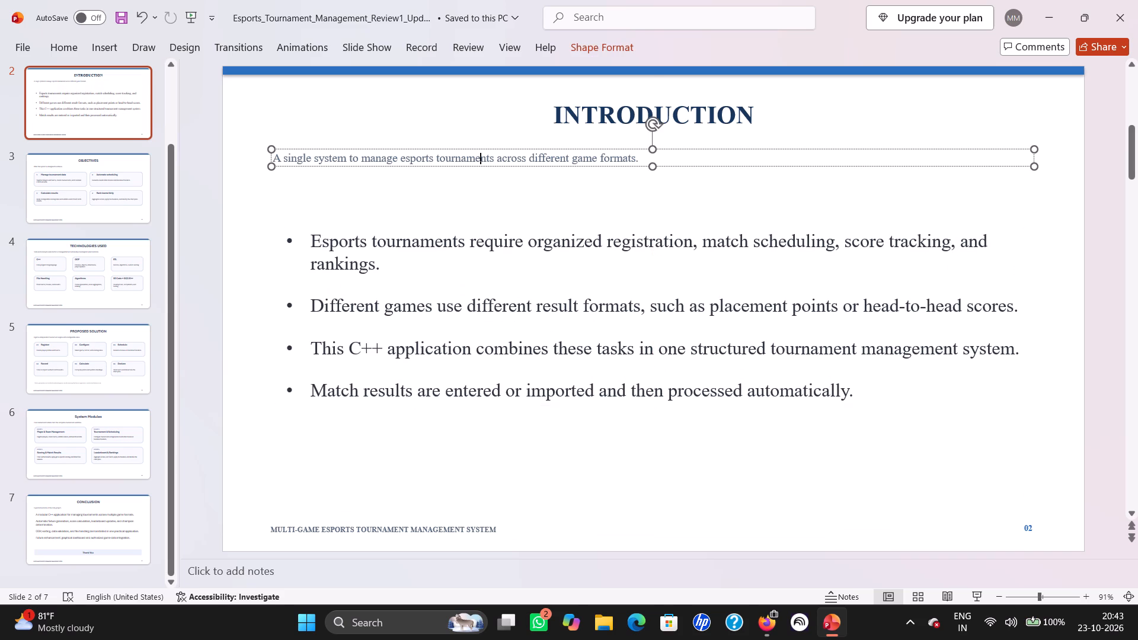
{"action": "left_click_drag", "start_coordinate": [491, 164], "coordinate": [493, 173]}
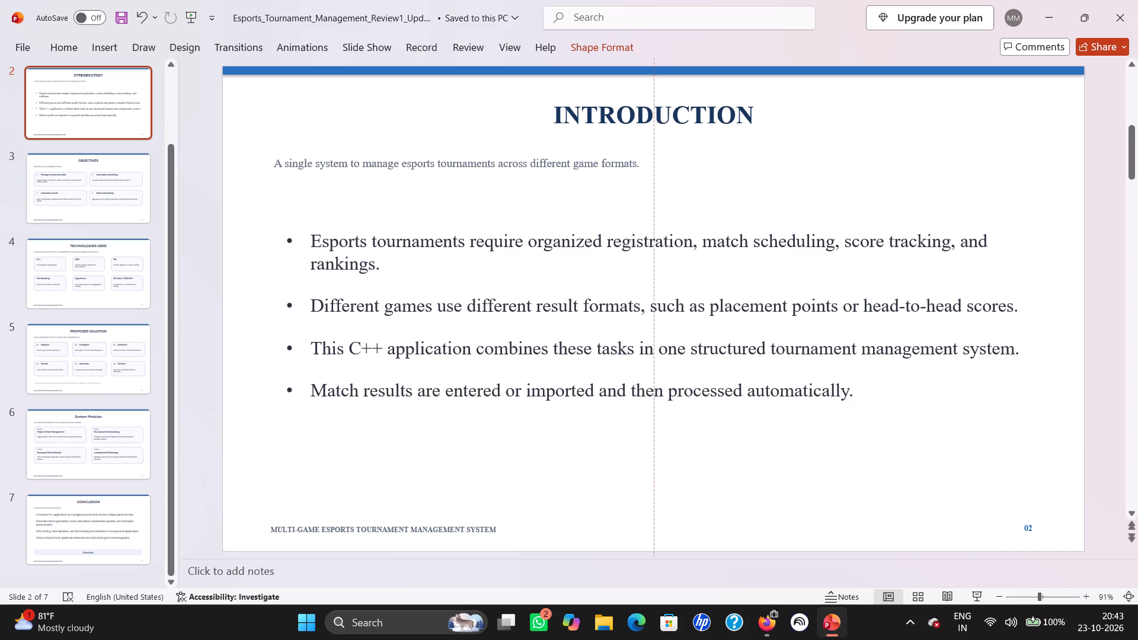
{"action": "left_click_drag", "start_coordinate": [493, 173], "coordinate": [501, 201]}
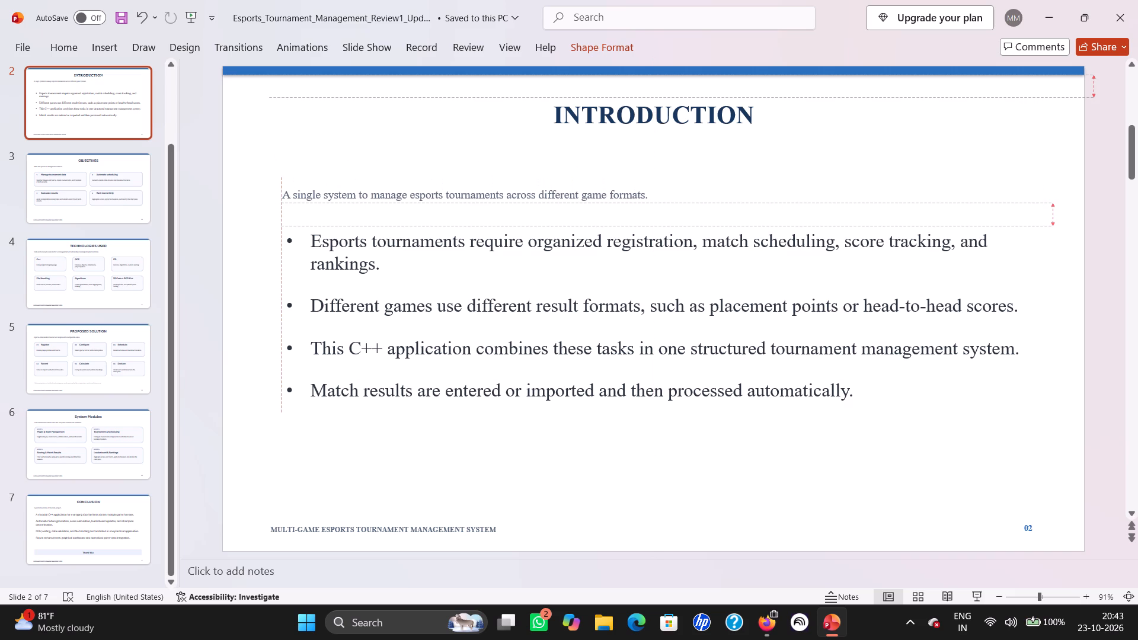
{"action": "left_click_drag", "start_coordinate": [501, 201], "coordinate": [501, 200]}
{"action": "left_click_drag", "start_coordinate": [501, 200], "coordinate": [503, 196]}
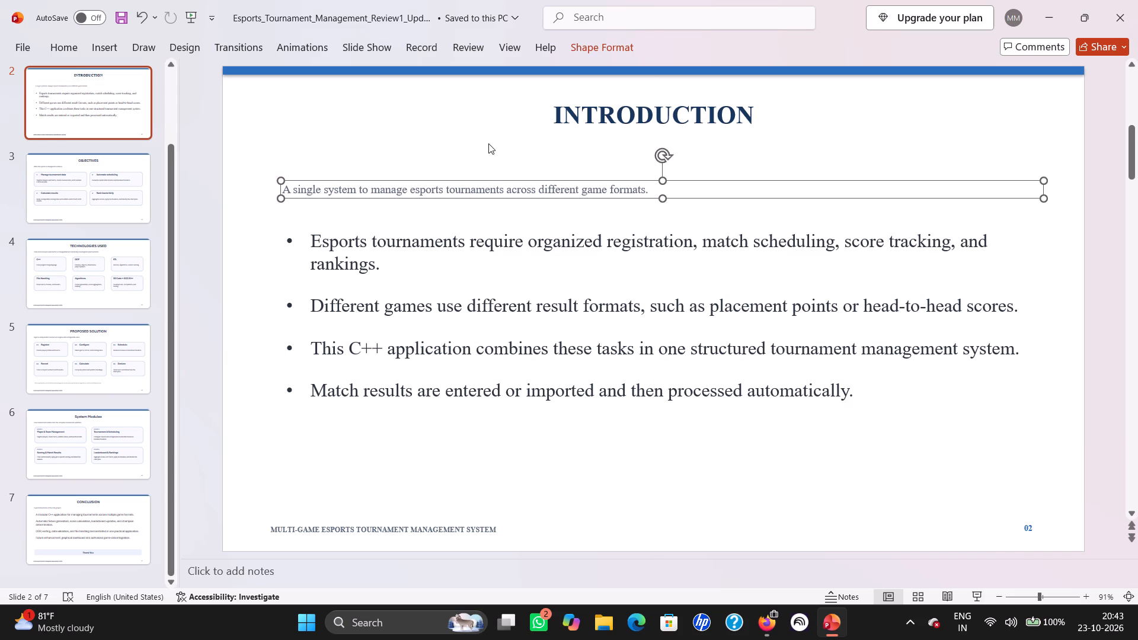
{"action": "left_click", "coordinate": [488, 143]}
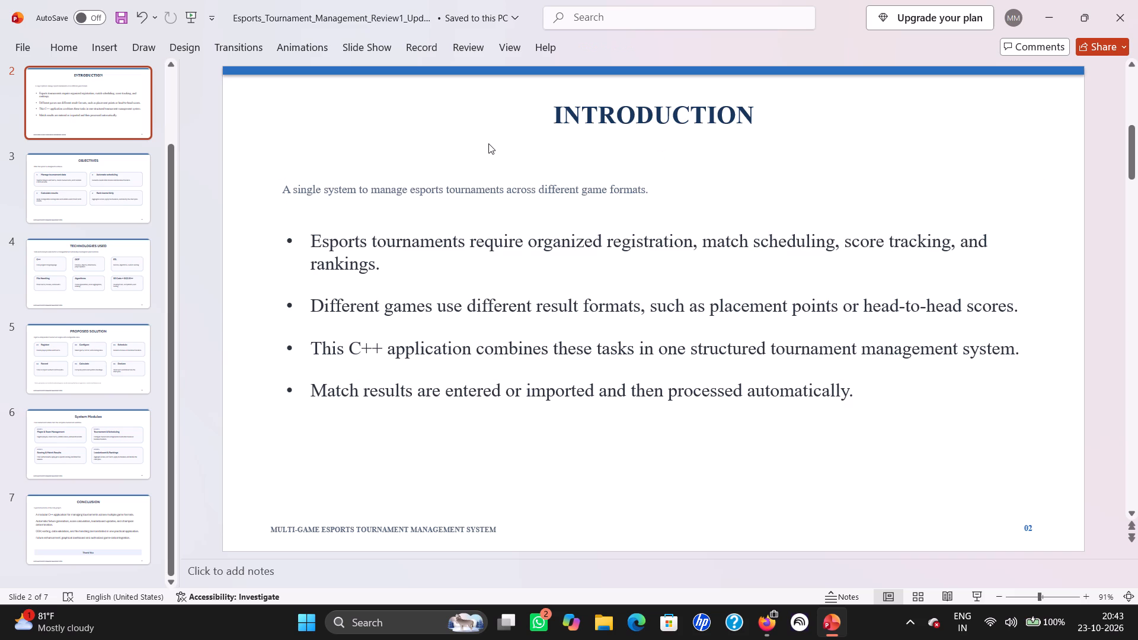
Set the font of all text on the OBJECTIVES slide, including the footer and slide number, to Times New Roman.
{"action": "left_click", "coordinate": [116, 192]}
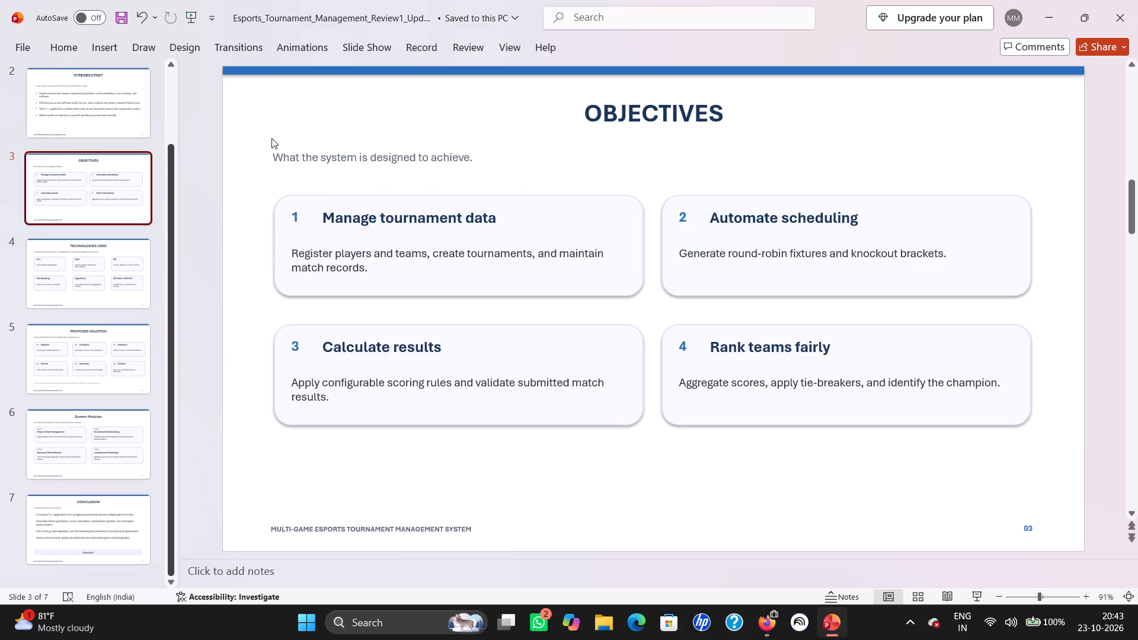
{"action": "left_click", "coordinate": [360, 100]}
{"action": "left_click", "coordinate": [360, 100]}
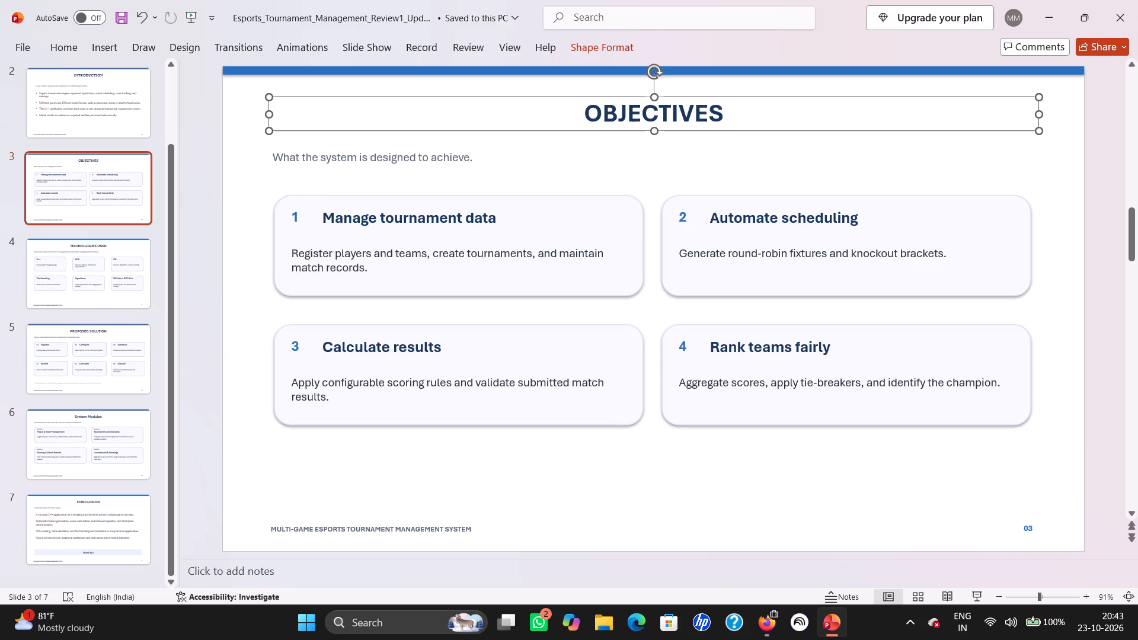
{"action": "key", "text": "ctrl+a"}
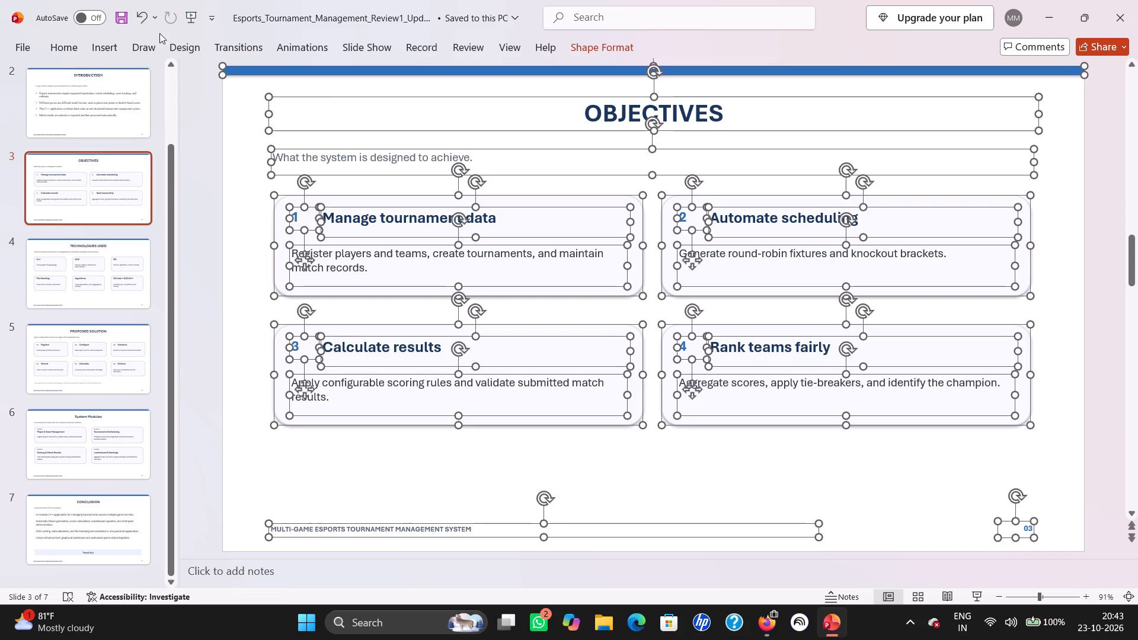
{"action": "left_click", "coordinate": [77, 46]}
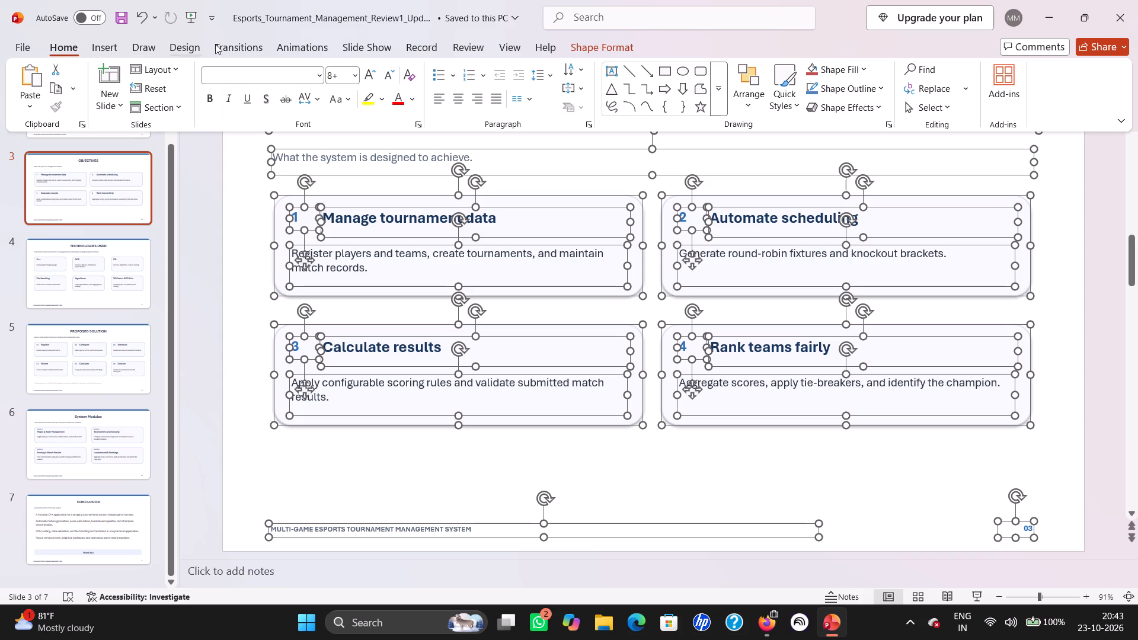
{"action": "left_click", "coordinate": [321, 73]}
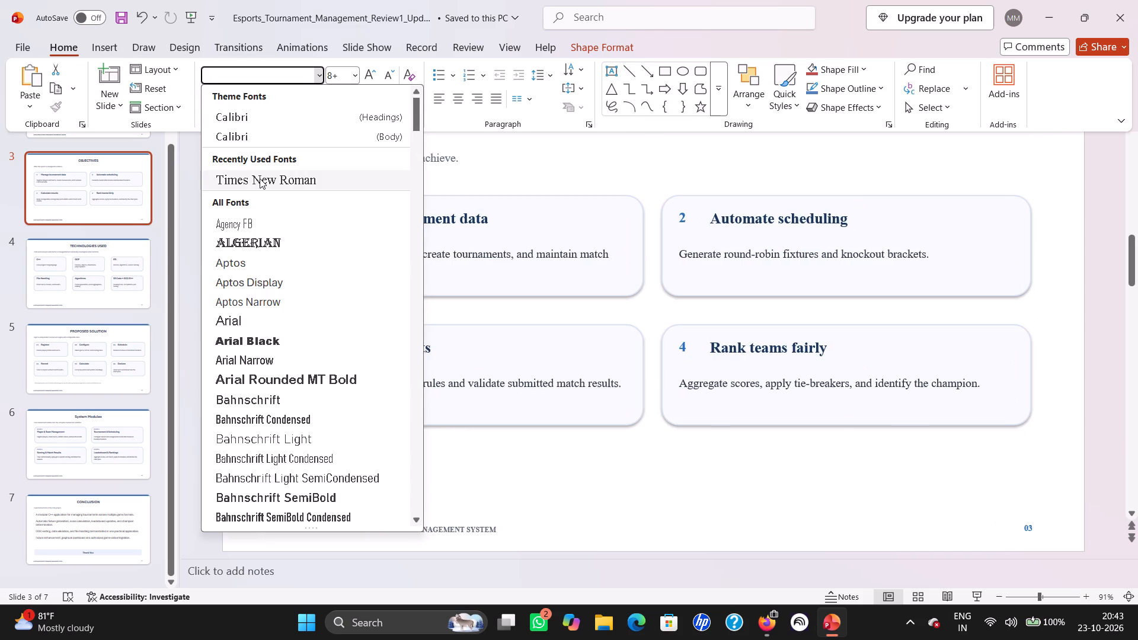
{"action": "left_click", "coordinate": [260, 178]}
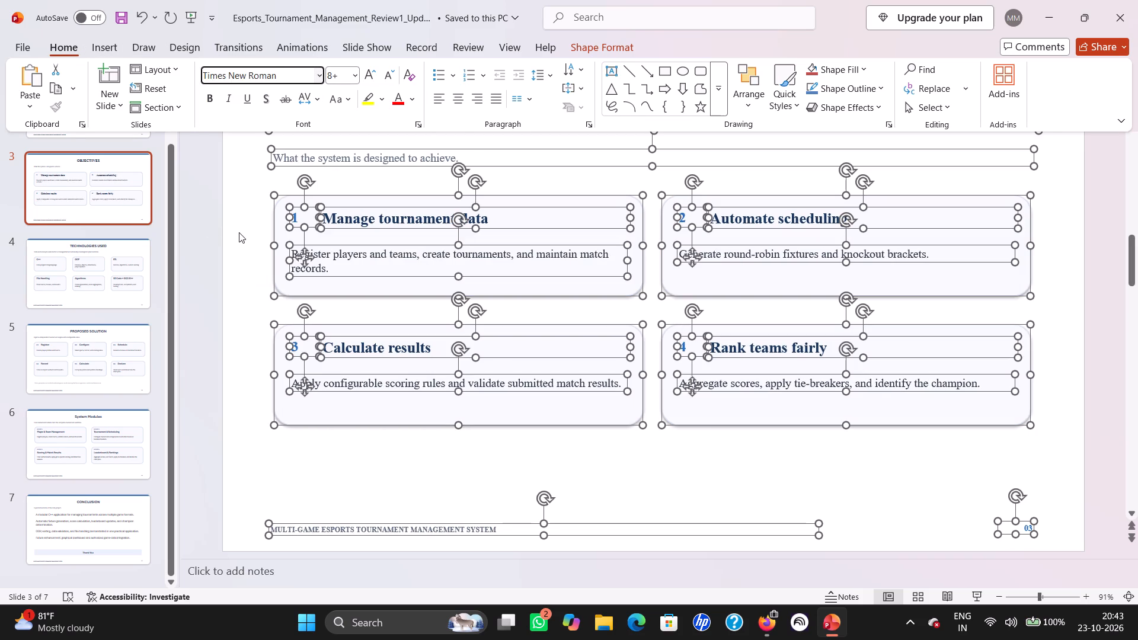
{"action": "left_click", "coordinate": [239, 232]}
{"action": "left_click", "coordinate": [239, 232]}
Set the font of all text on the TECHNOLOGIES USED slide, including the footer and slide number, to Times New Roman.
{"action": "left_click", "coordinate": [110, 281]}
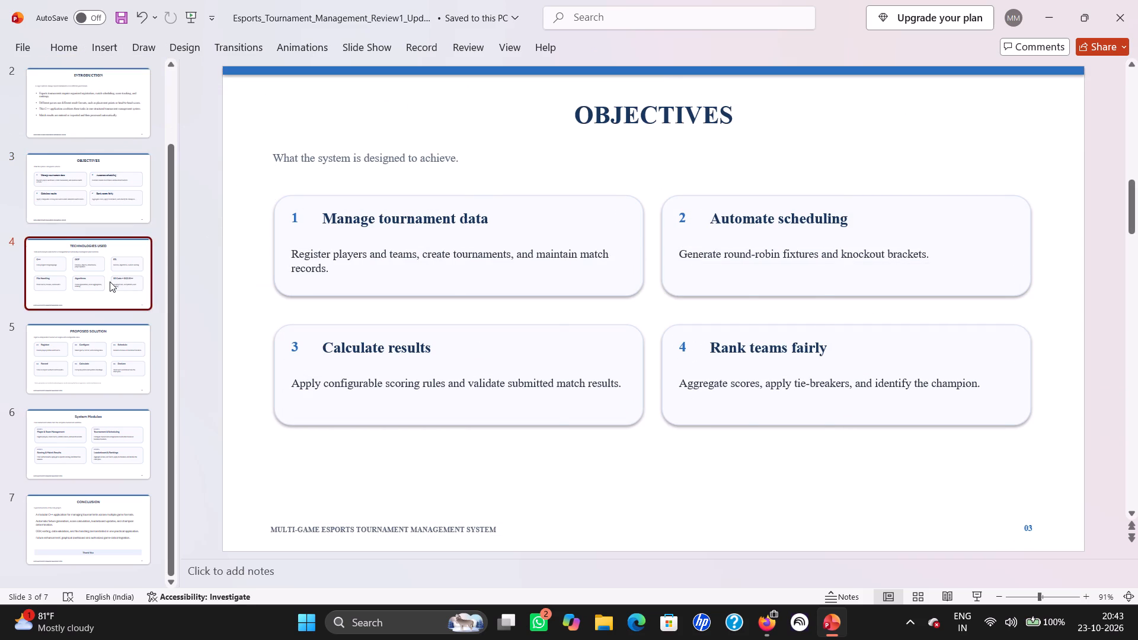
{"action": "left_click", "coordinate": [304, 131]}
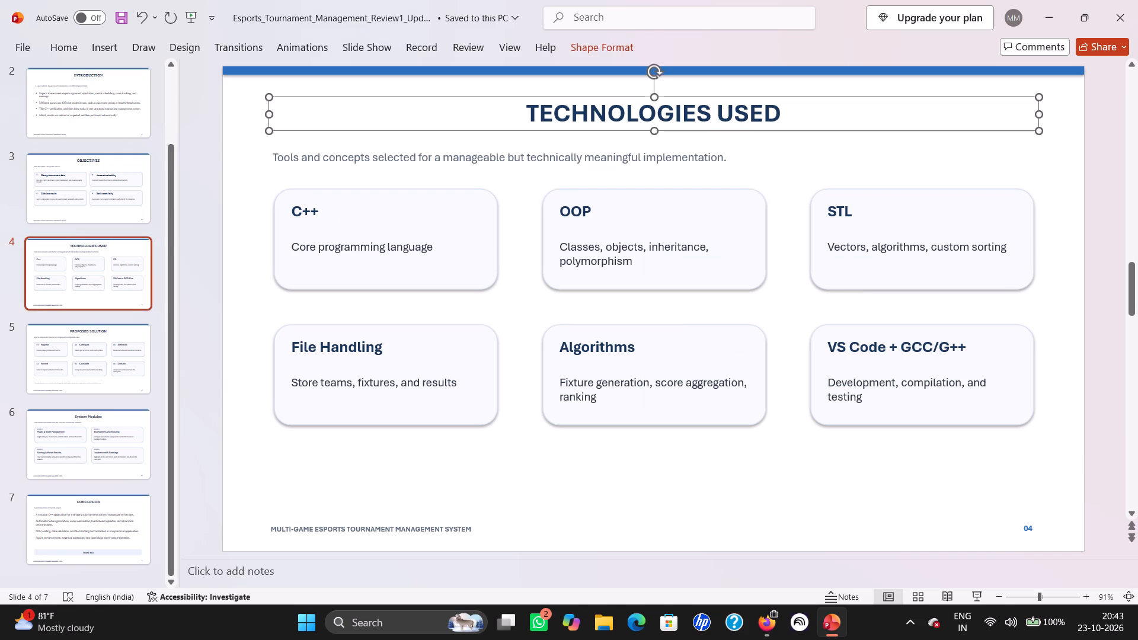
{"action": "key", "text": "ctrl+a"}
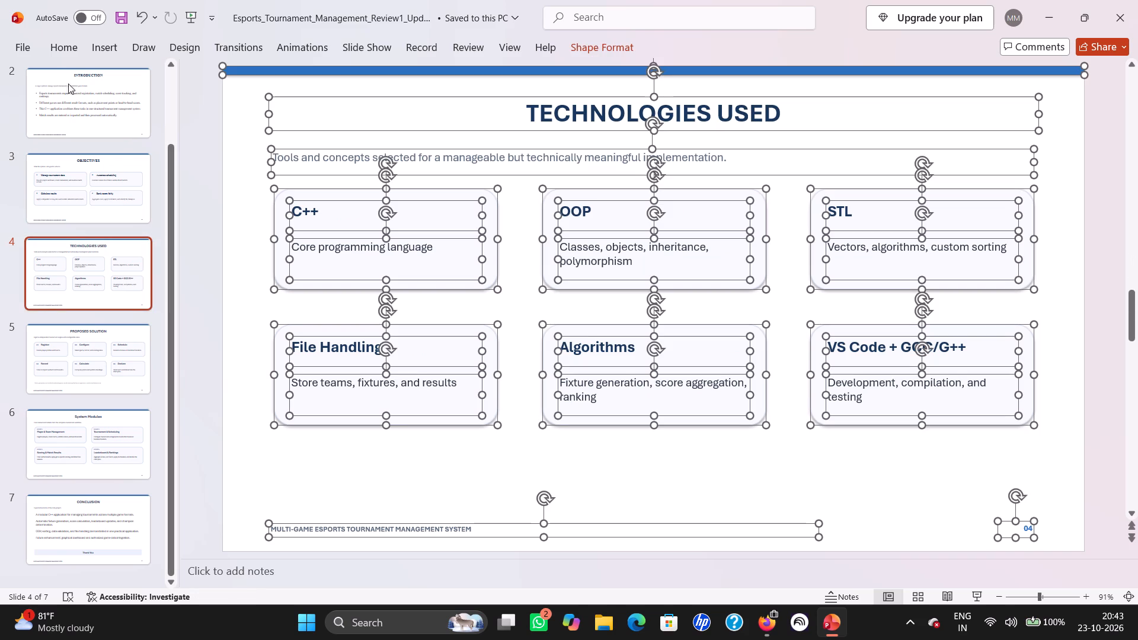
{"action": "left_click", "coordinate": [73, 43]}
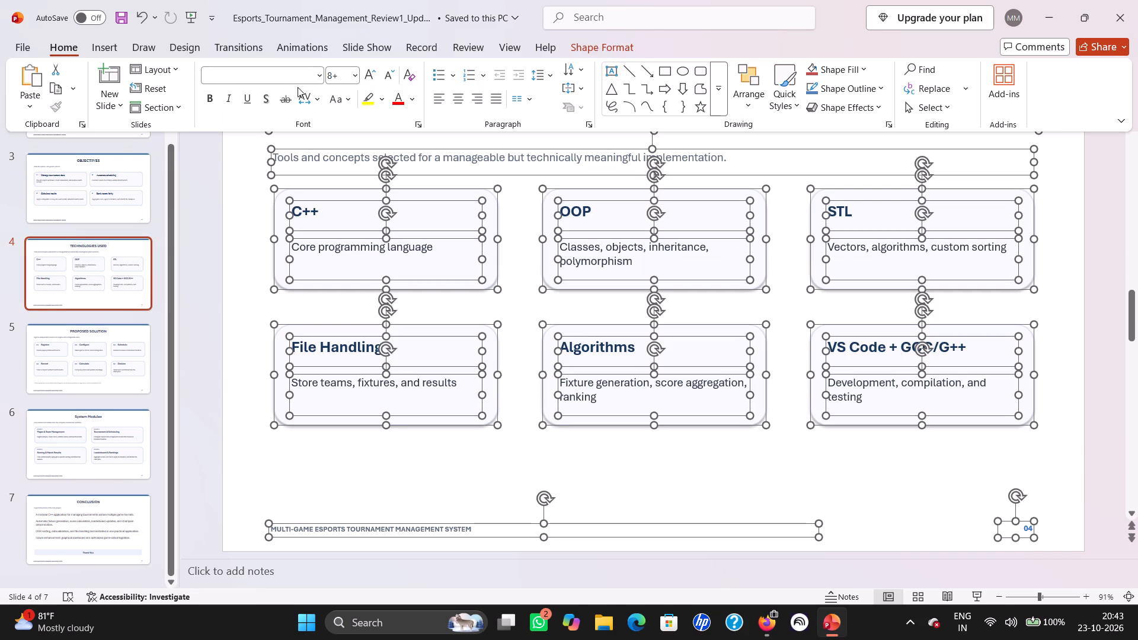
{"action": "left_click", "coordinate": [317, 78]}
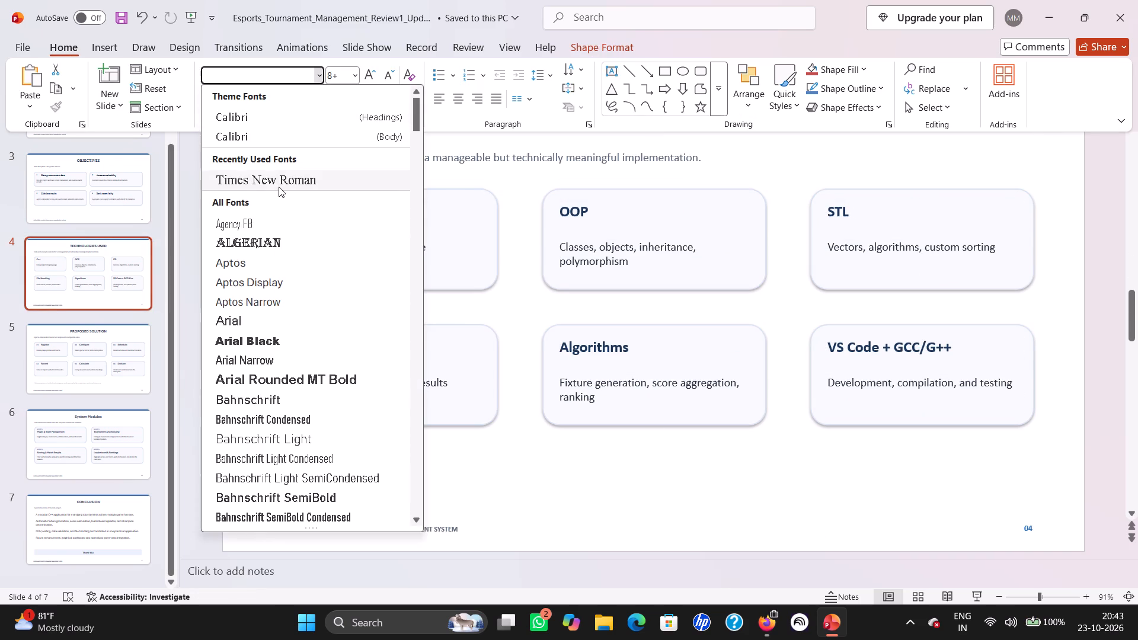
{"action": "left_click", "coordinate": [283, 183]}
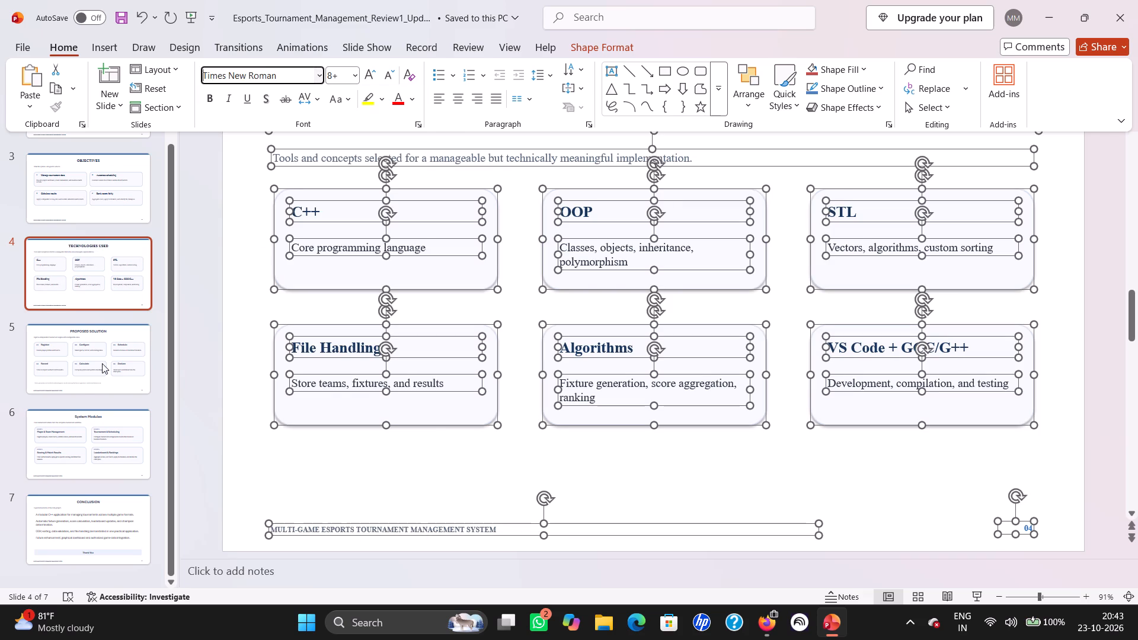
Set the font of all text on the PROPOSED SOLUTION slide, including the note, footer and slide number, to Times New Roman.
{"action": "left_click", "coordinate": [84, 380]}
{"action": "left_click", "coordinate": [84, 380]}
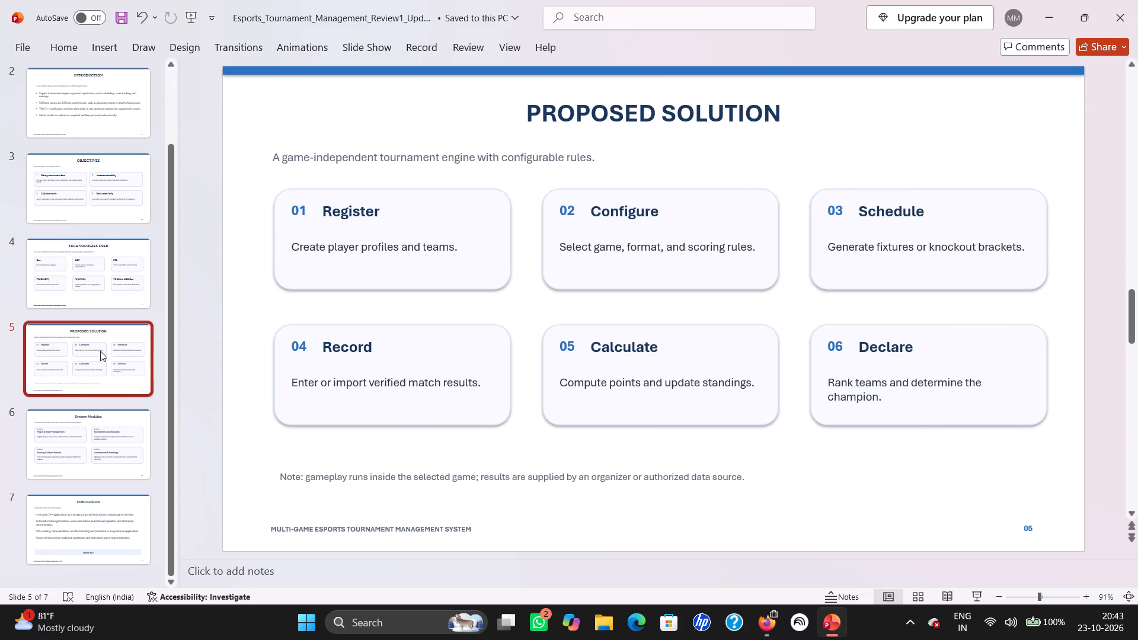
{"action": "left_click", "coordinate": [274, 132]}
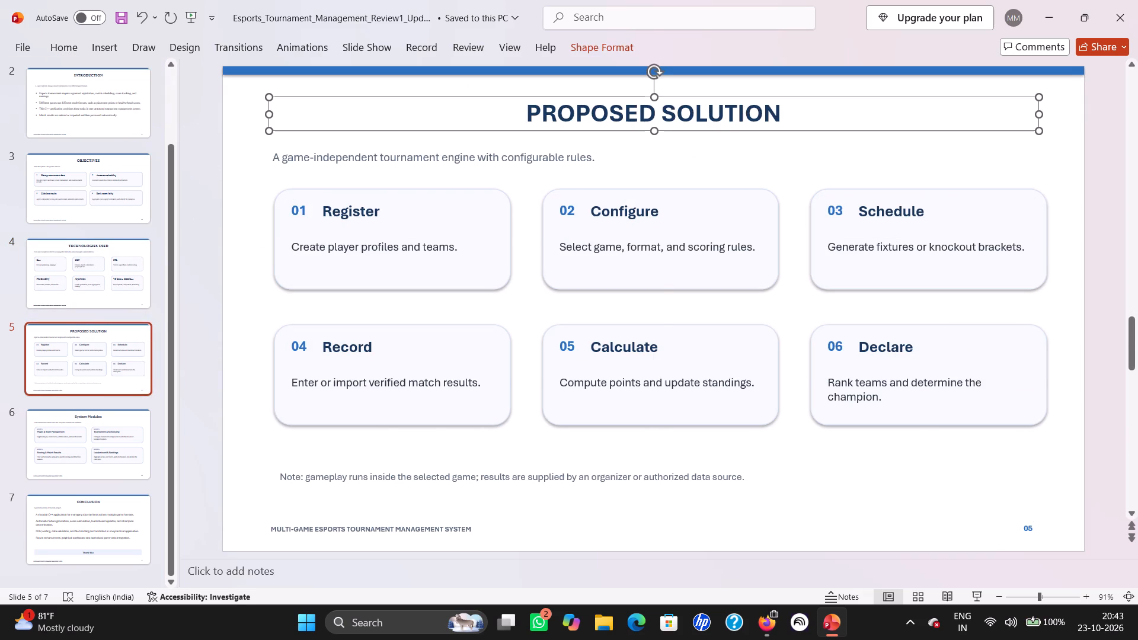
{"action": "key", "text": "ctrl+a"}
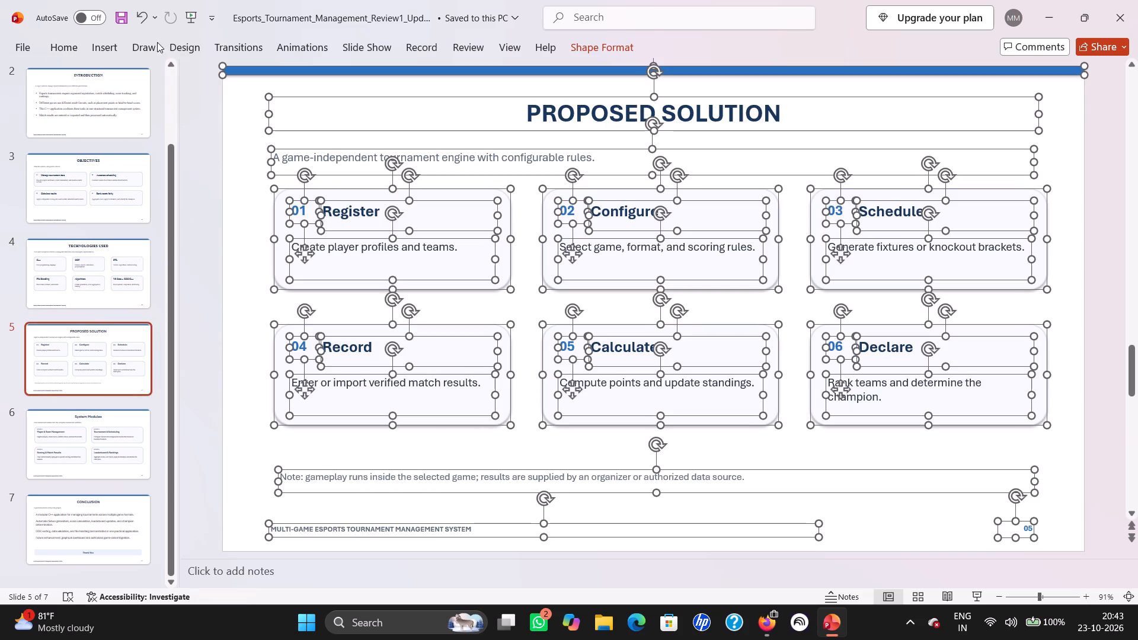
{"action": "left_click", "coordinate": [107, 52]}
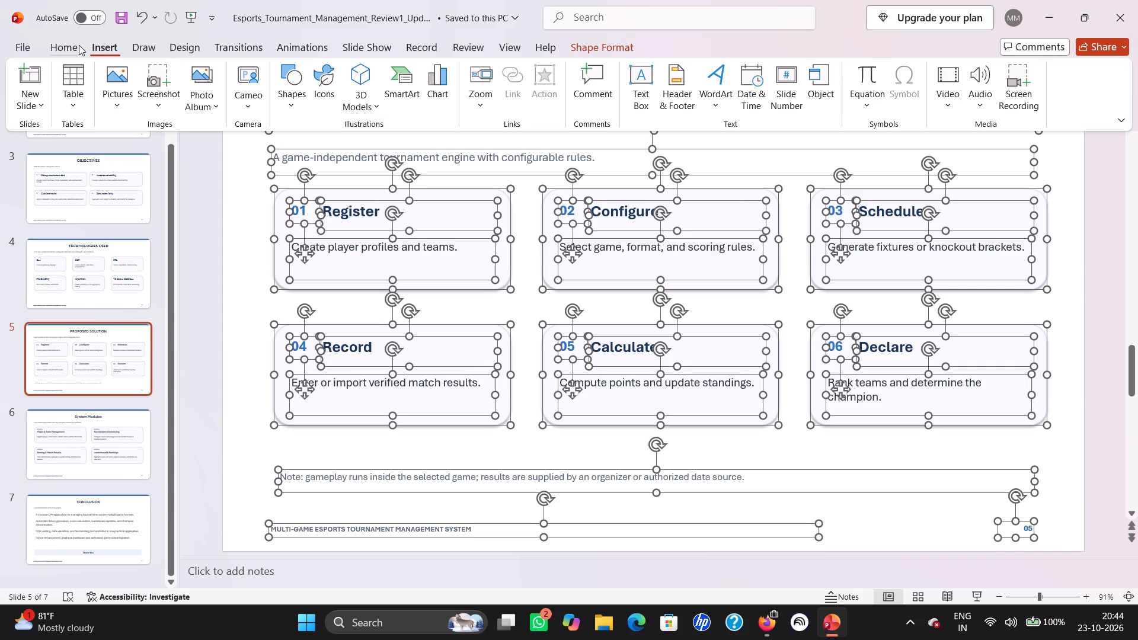
{"action": "left_click", "coordinate": [78, 45]}
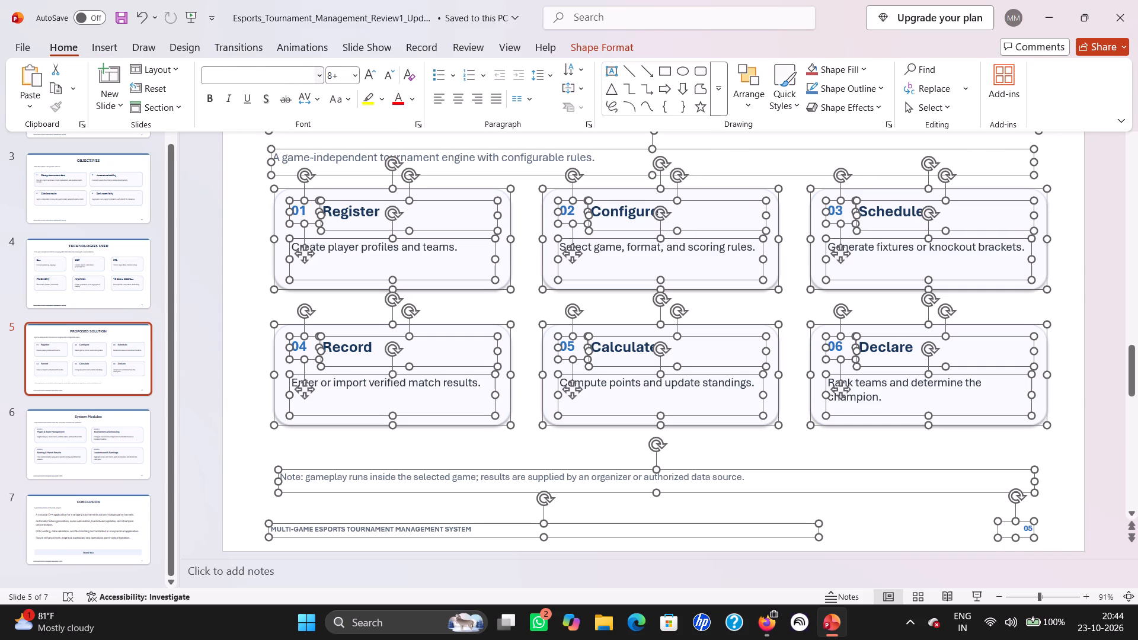
{"action": "left_click", "coordinate": [317, 68]}
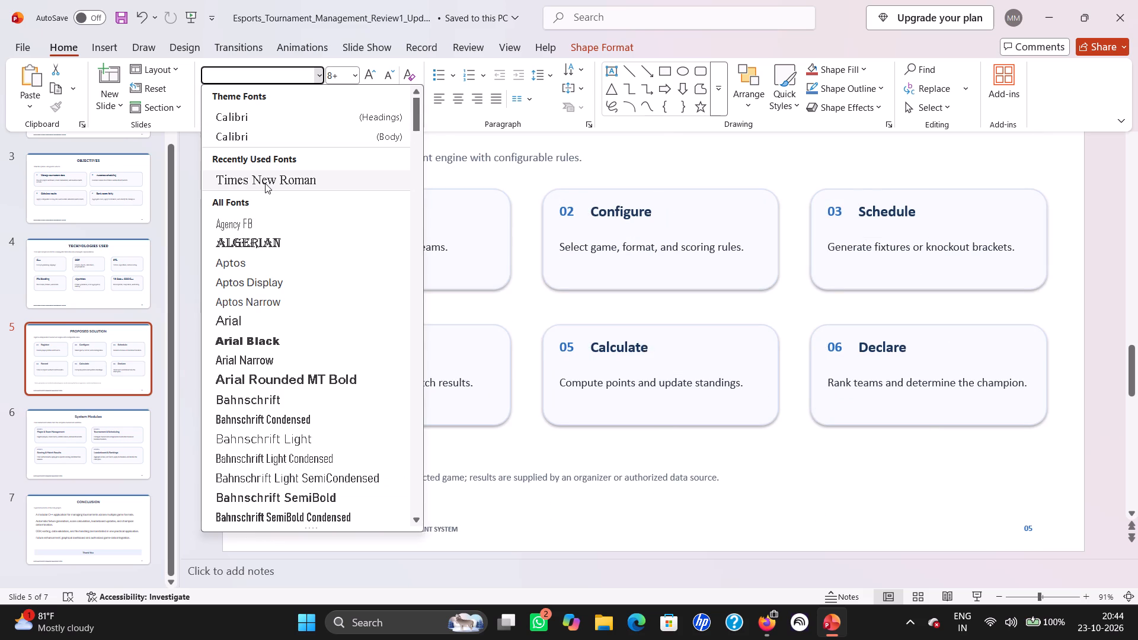
{"action": "left_click", "coordinate": [265, 183]}
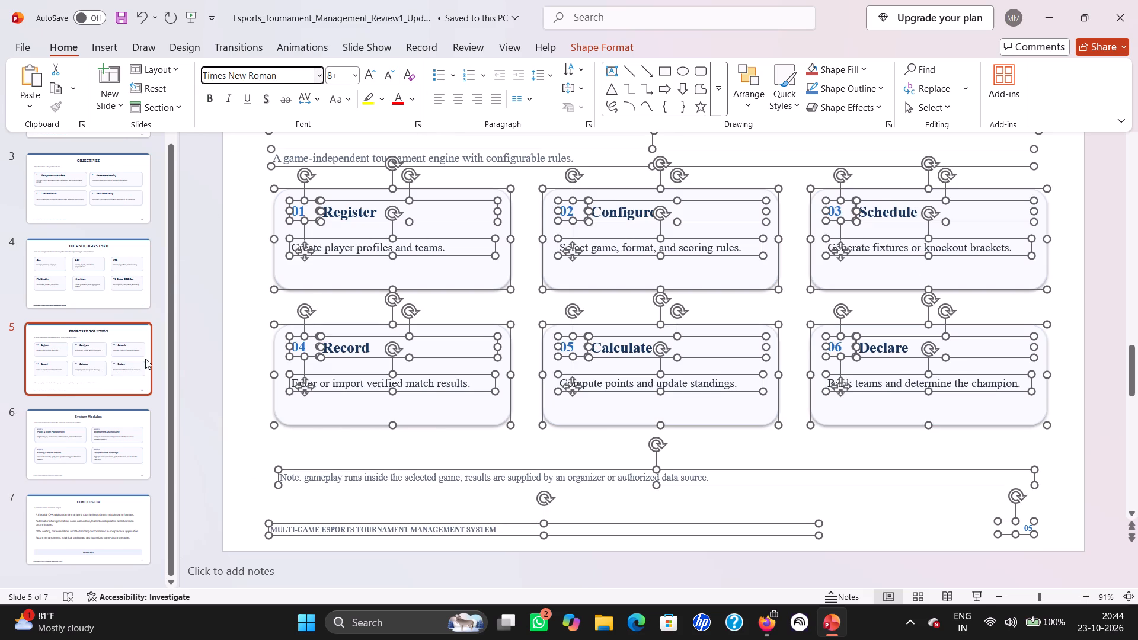
Set the font of all text on the System Modules slide, including the footer and slide number, to Times New Roman.
{"action": "left_click", "coordinate": [115, 424]}
{"action": "left_click", "coordinate": [115, 424]}
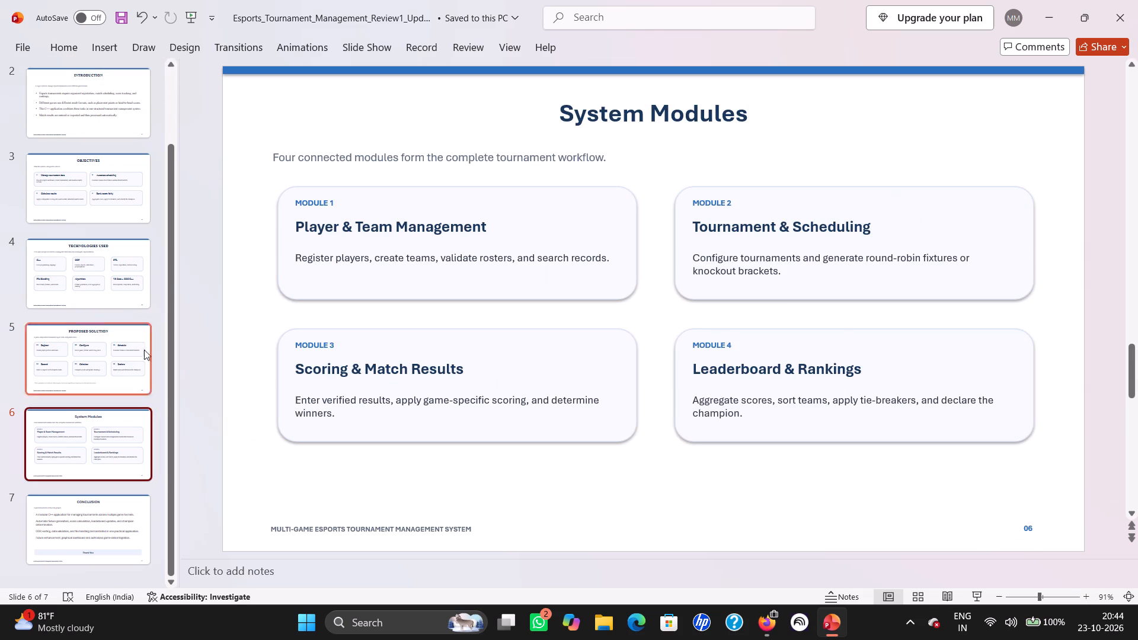
{"action": "left_click", "coordinate": [261, 135]}
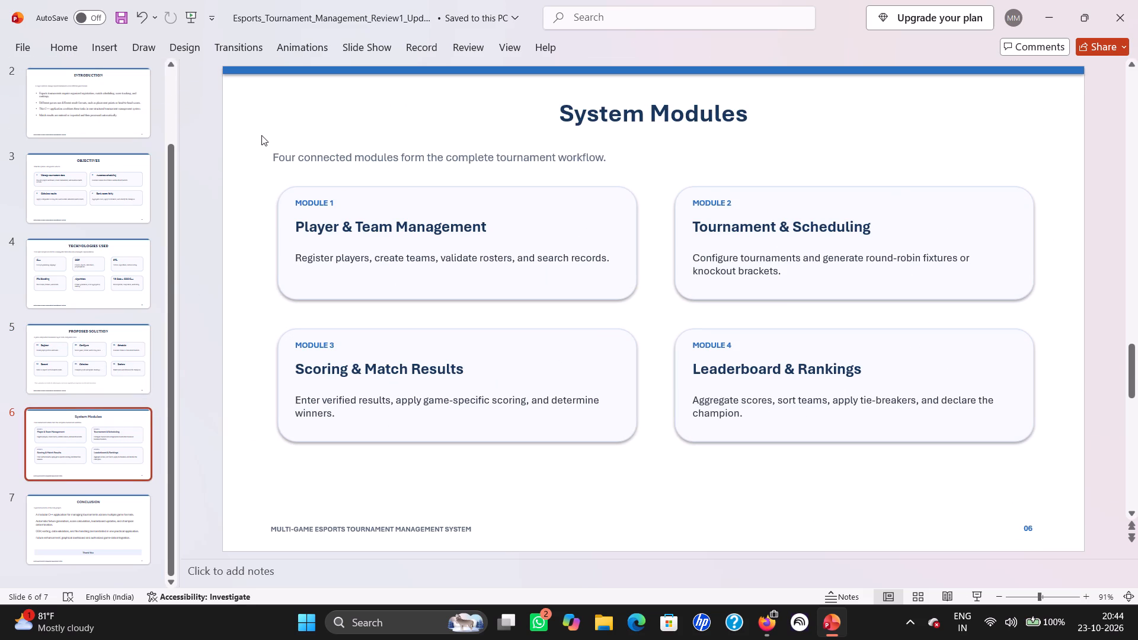
{"action": "key", "text": "ctrl+a"}
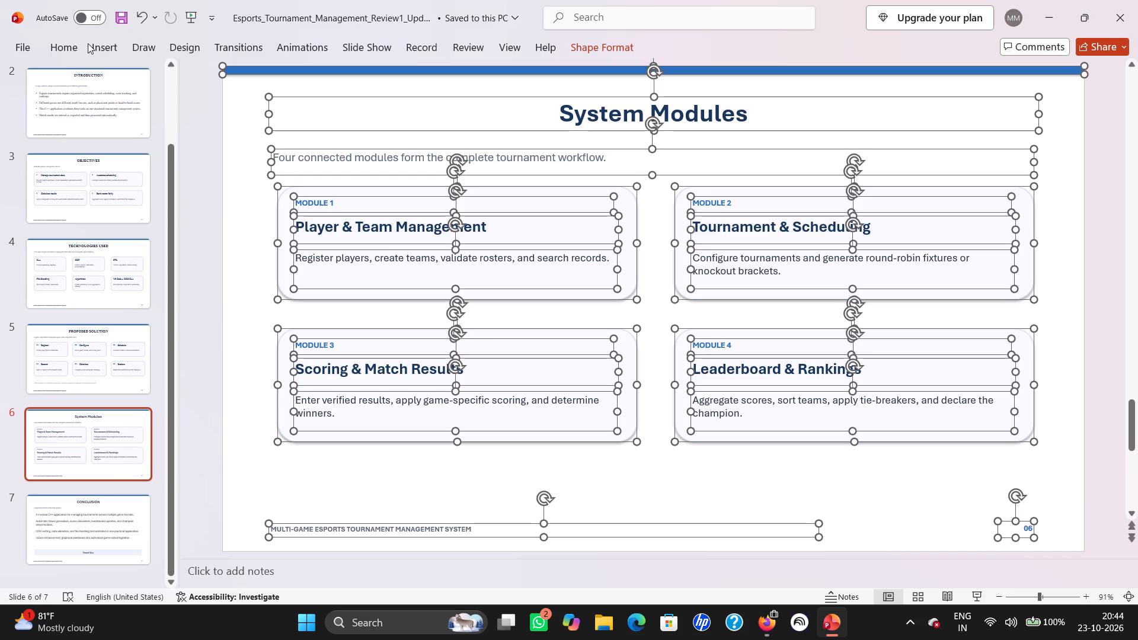
{"action": "left_click", "coordinate": [76, 48]}
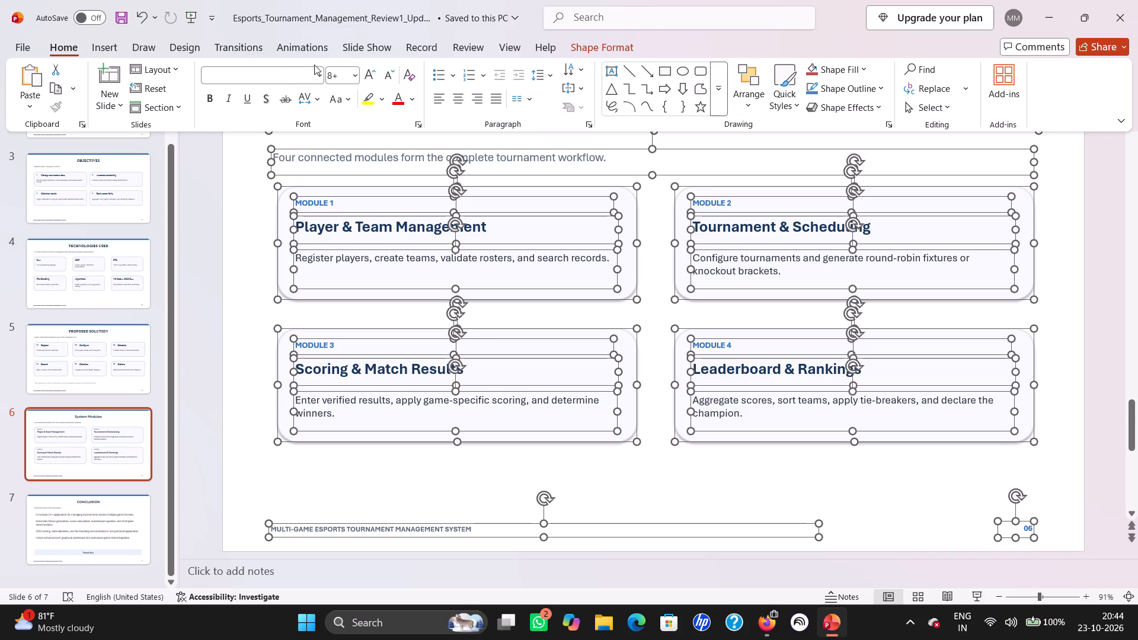
{"action": "left_click", "coordinate": [317, 70]}
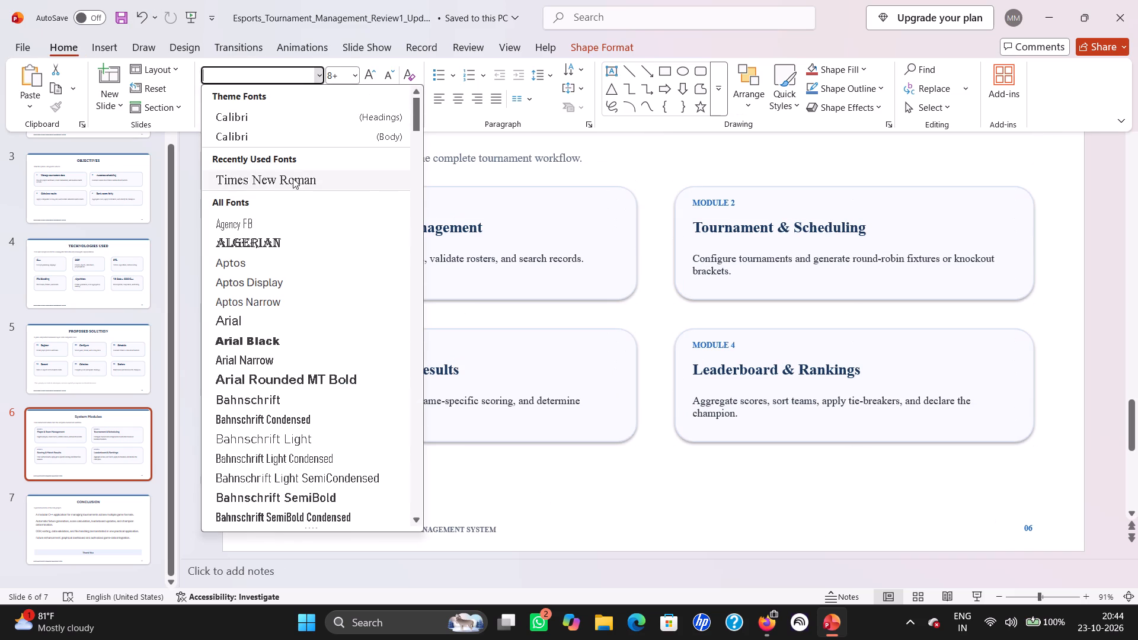
{"action": "left_click", "coordinate": [296, 175]}
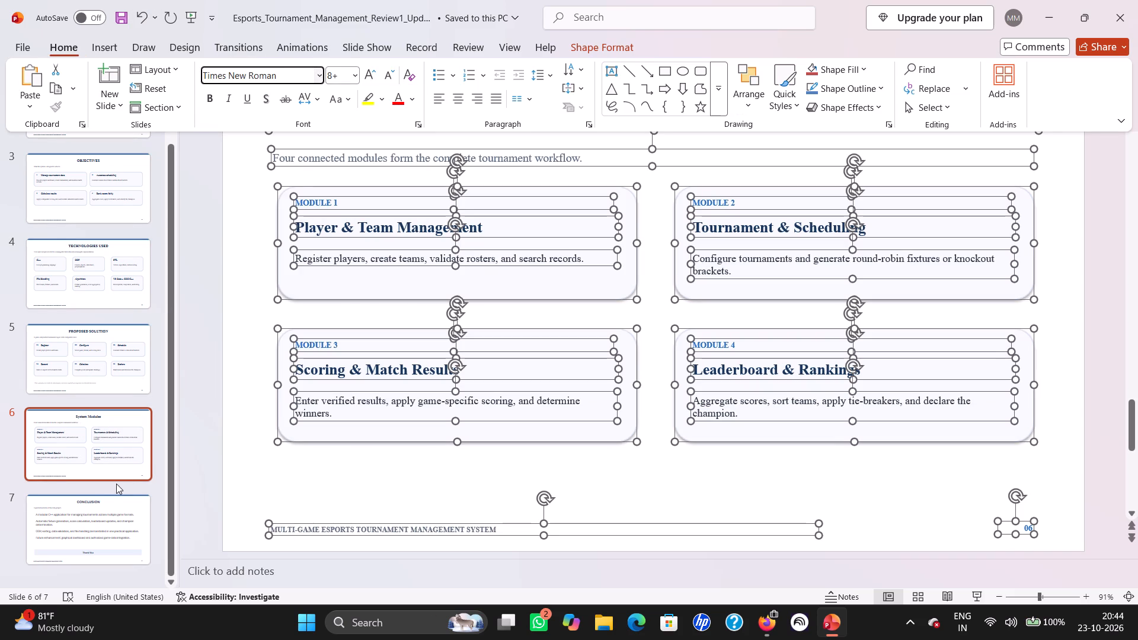
Set the font of all text on the CONCLUSION slide, including the Thank You banner, footer and slide number, to Times New Roman.
{"action": "left_click", "coordinate": [92, 513]}
{"action": "left_click", "coordinate": [92, 513]}
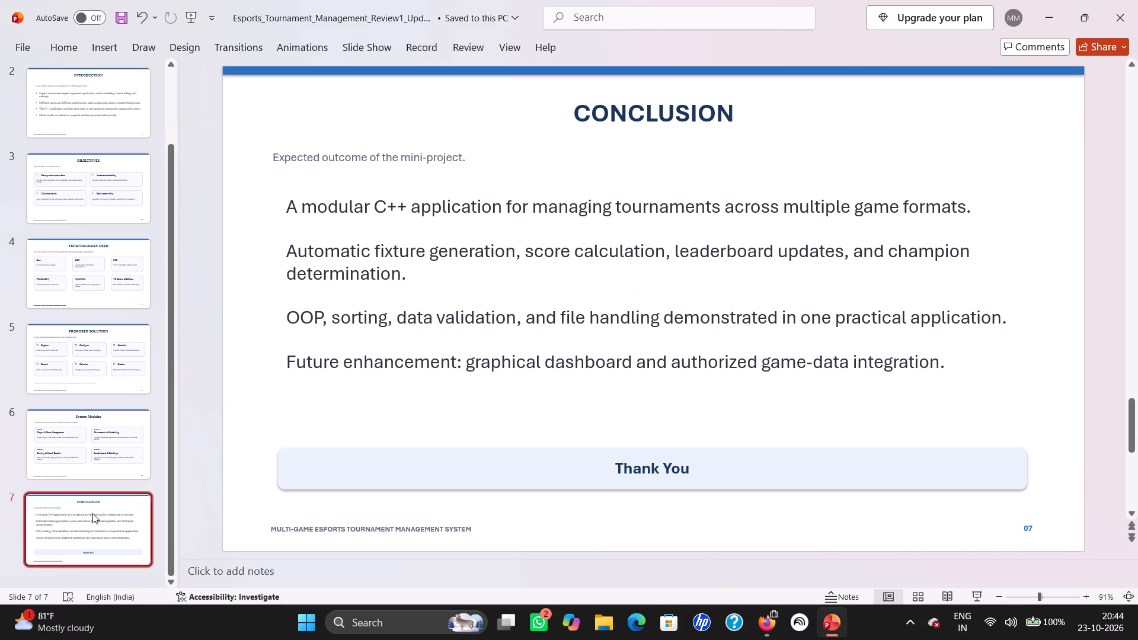
{"action": "left_click", "coordinate": [249, 94]}
{"action": "key", "text": "ctrl+a"}
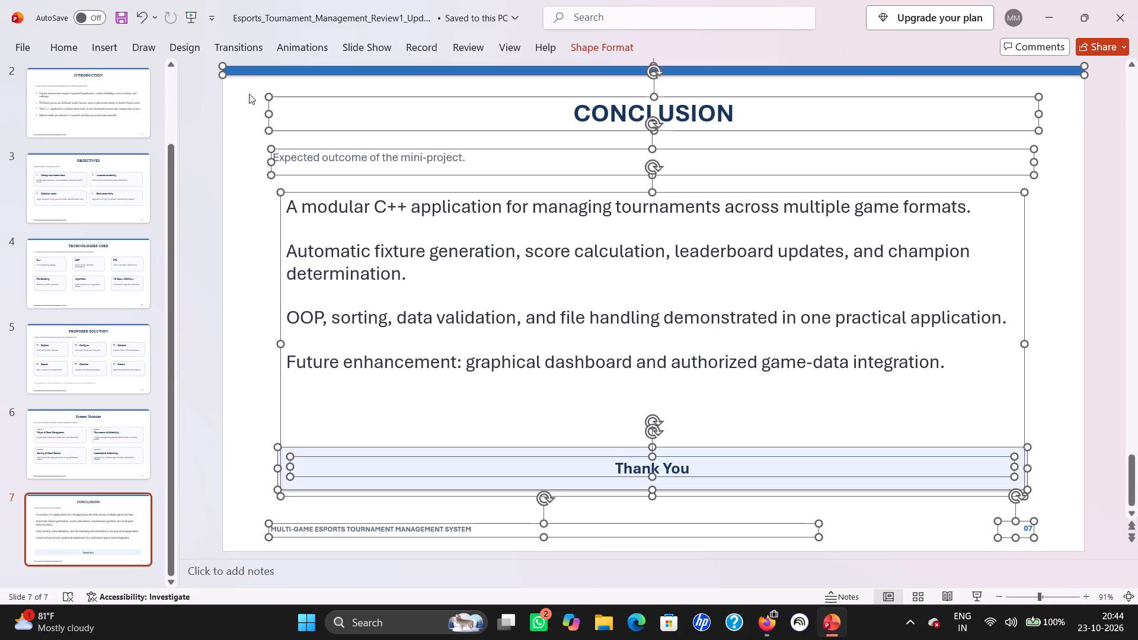
{"action": "left_click", "coordinate": [58, 47]}
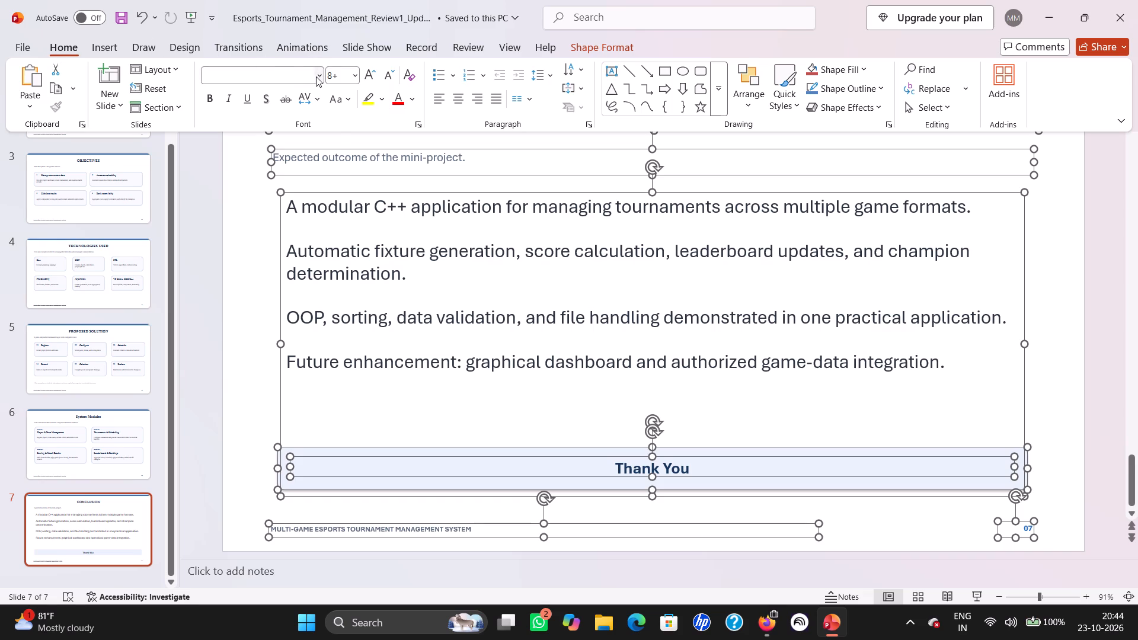
{"action": "left_click", "coordinate": [318, 76]}
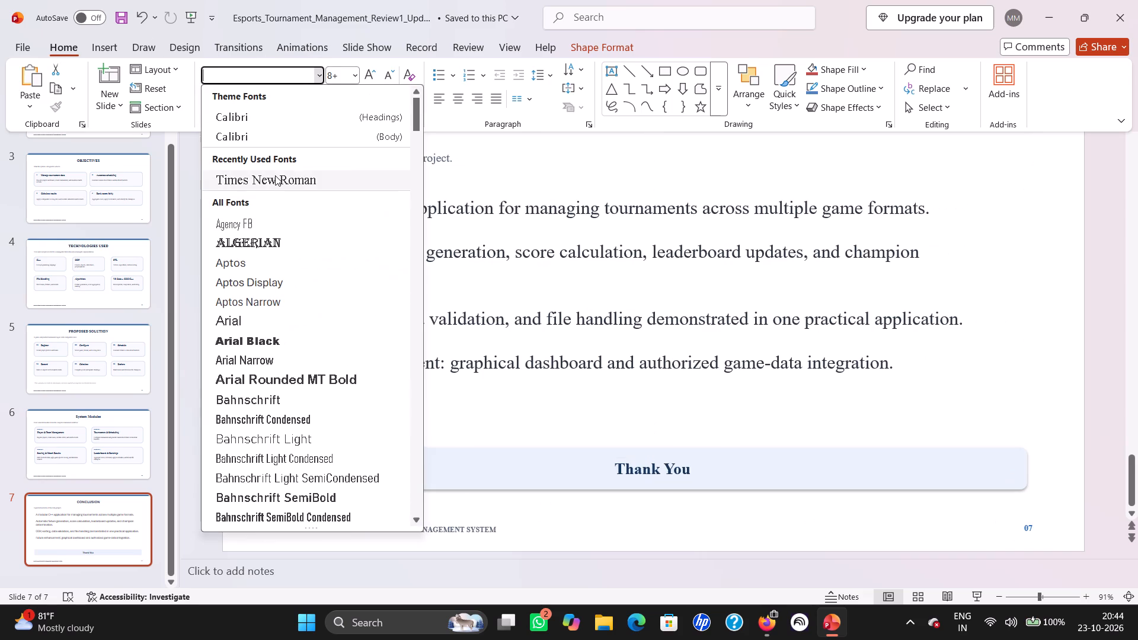
{"action": "left_click", "coordinate": [275, 175]}
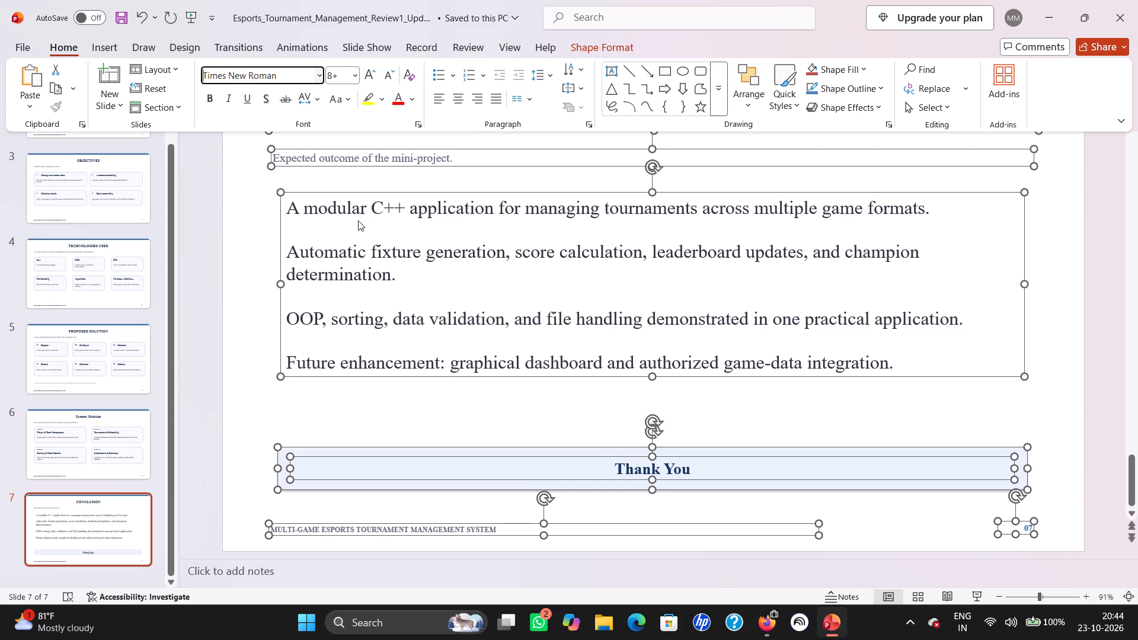
Select all four body paragraphs inside the text box on the CONCLUSION slide.
{"action": "left_click", "coordinate": [359, 201]}
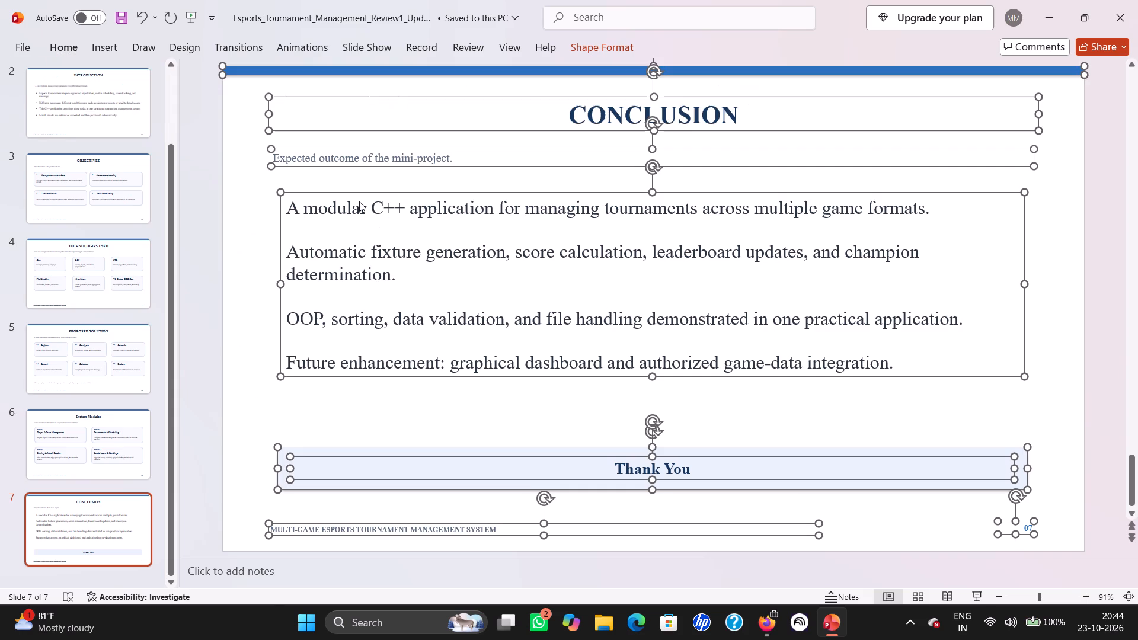
{"action": "left_click", "coordinate": [359, 201]}
{"action": "key", "text": "ctrl+a"}
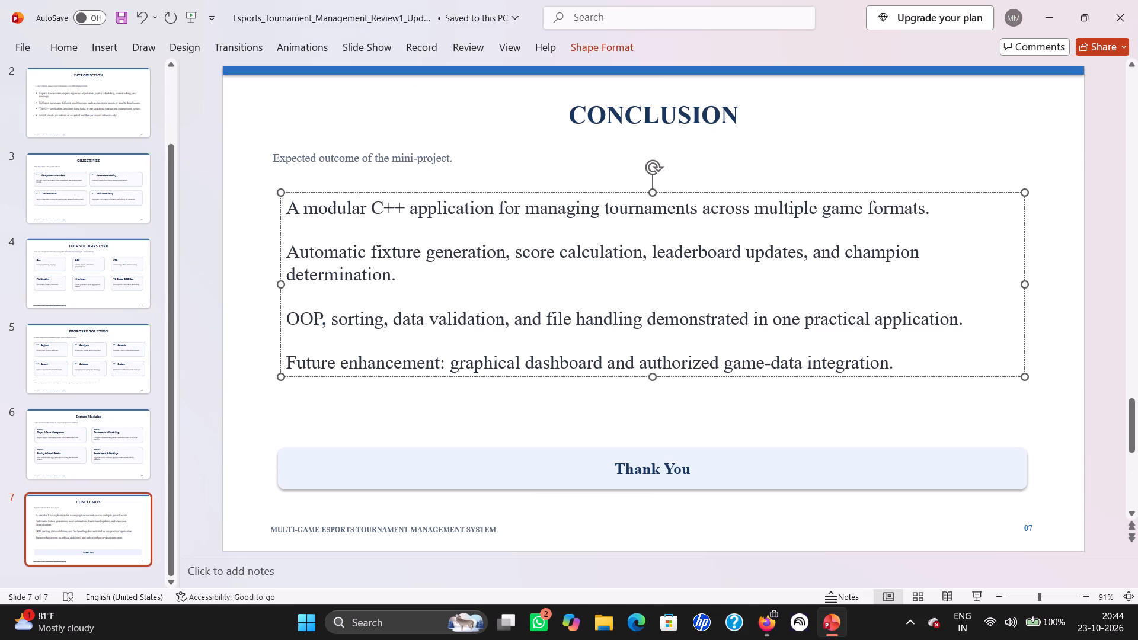
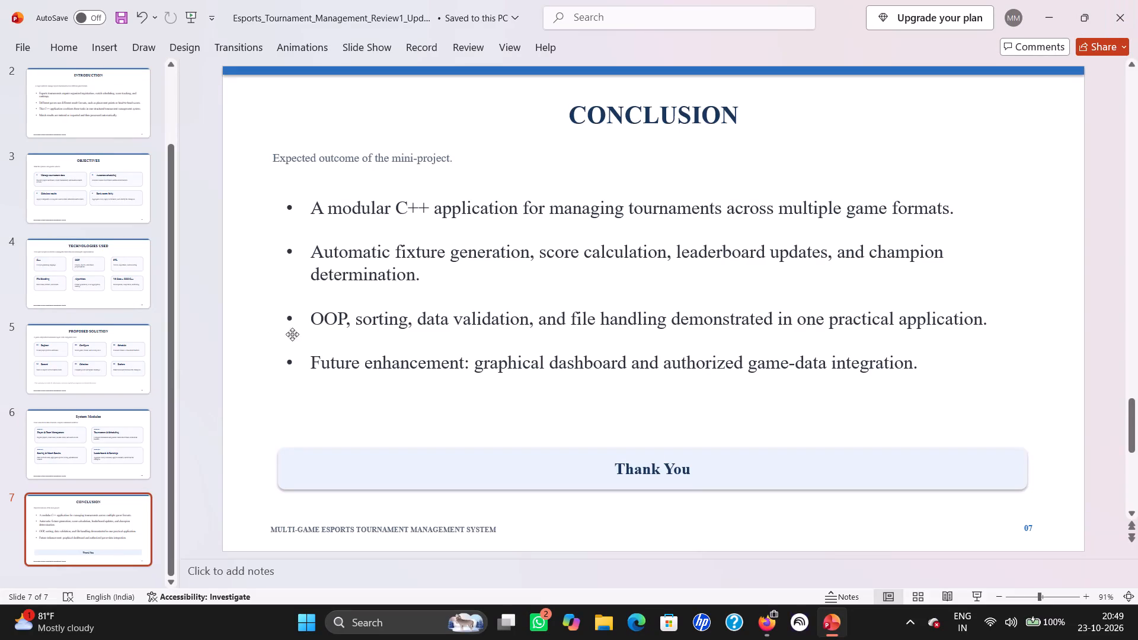
Return to the title slide and turn on AutoSave, choosing the personal OneDrive as the presentation's upload location.
{"action": "scroll", "coordinate": [98, 306], "scroll_direction": "up", "scroll_amount": 20}
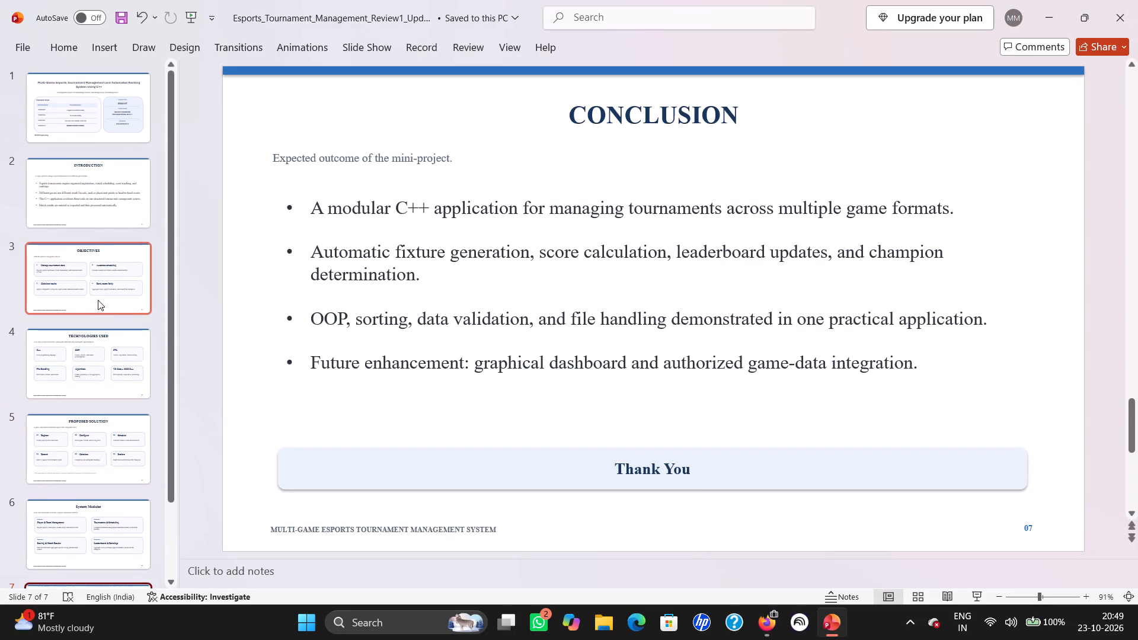
{"action": "left_click", "coordinate": [123, 118]}
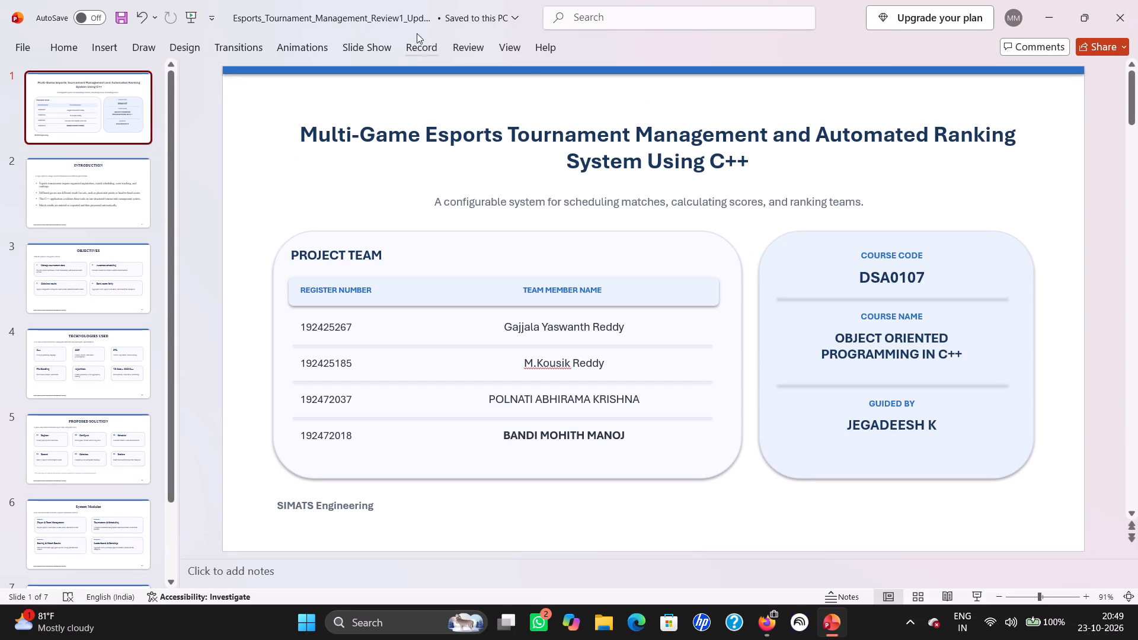
{"action": "left_click", "coordinate": [423, 8]}
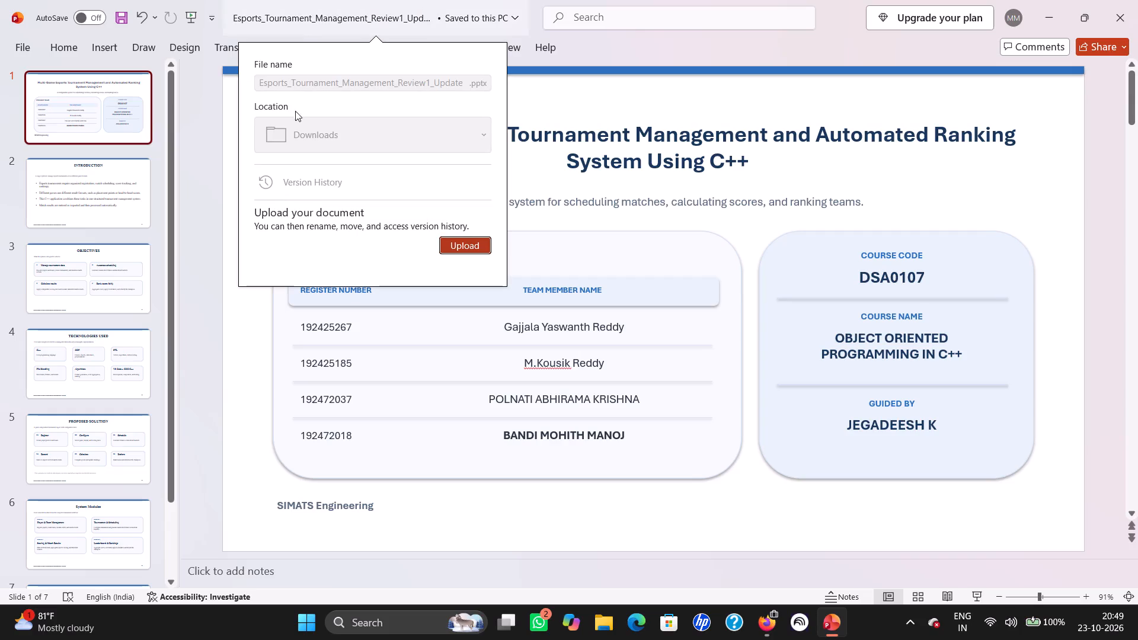
{"action": "left_click", "coordinate": [84, 15]}
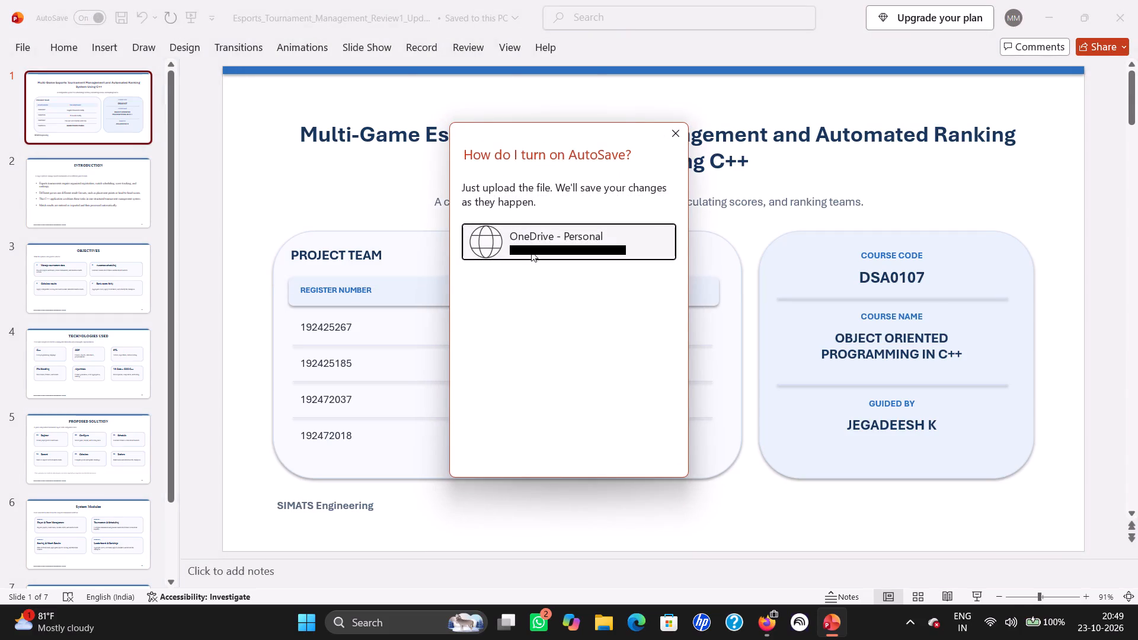
{"action": "left_click", "coordinate": [539, 248]}
{"action": "left_click", "coordinate": [539, 248]}
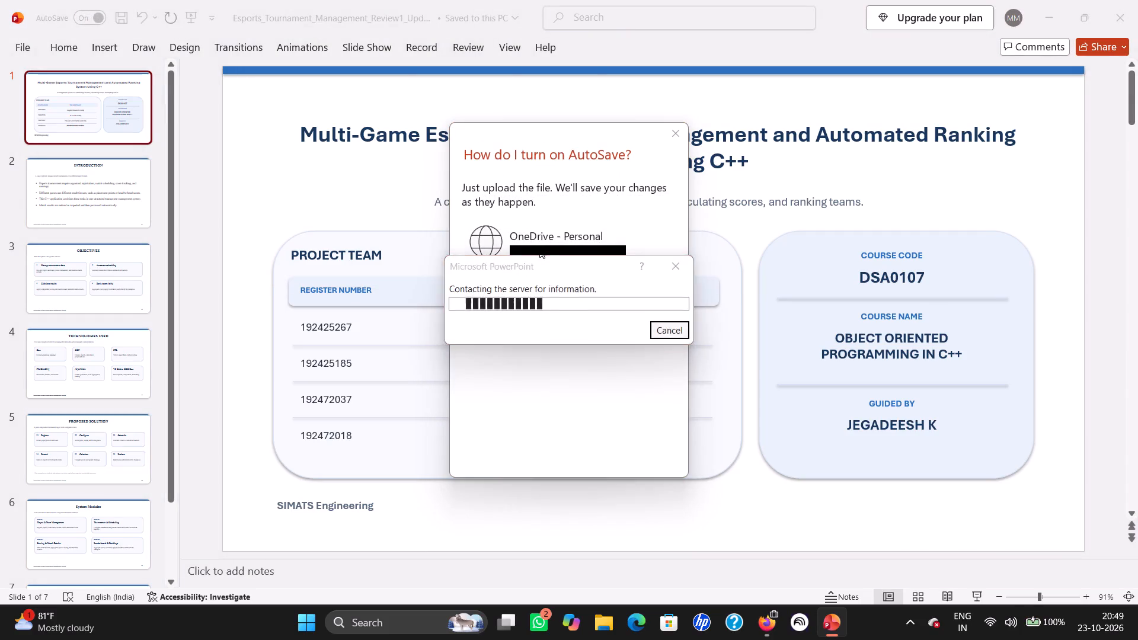